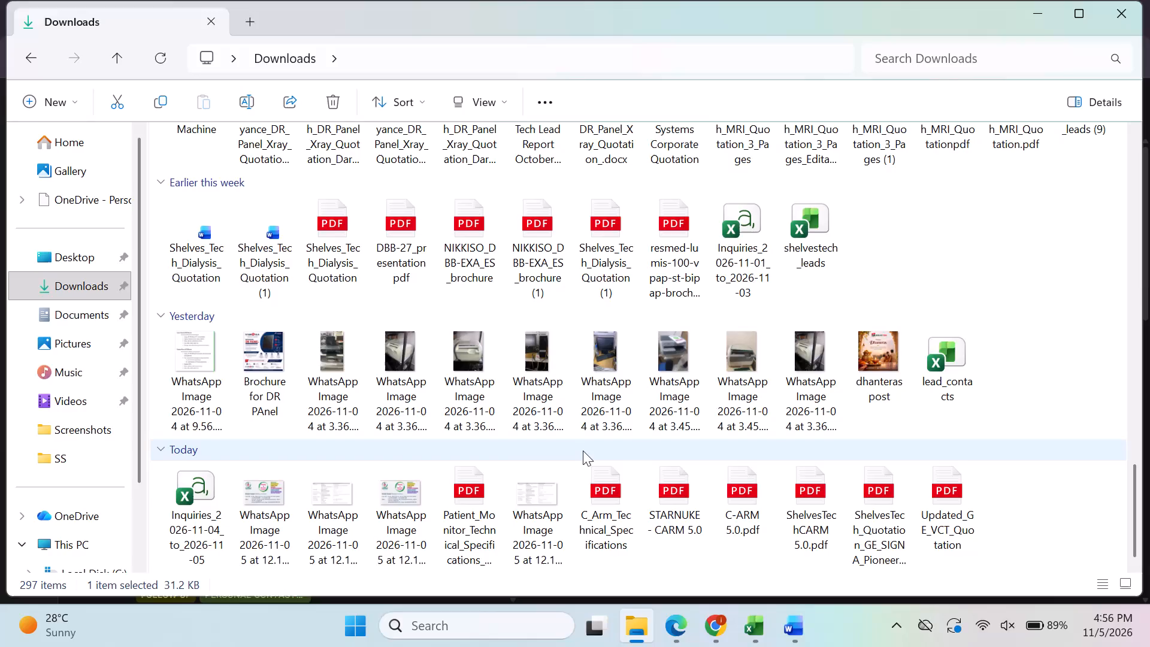
Open the ShelvesTech_Quotation_GE_SIGNA_Pioneer PDF from Downloads and review the recipient and quotation details on its first page.
double_click(869, 541)
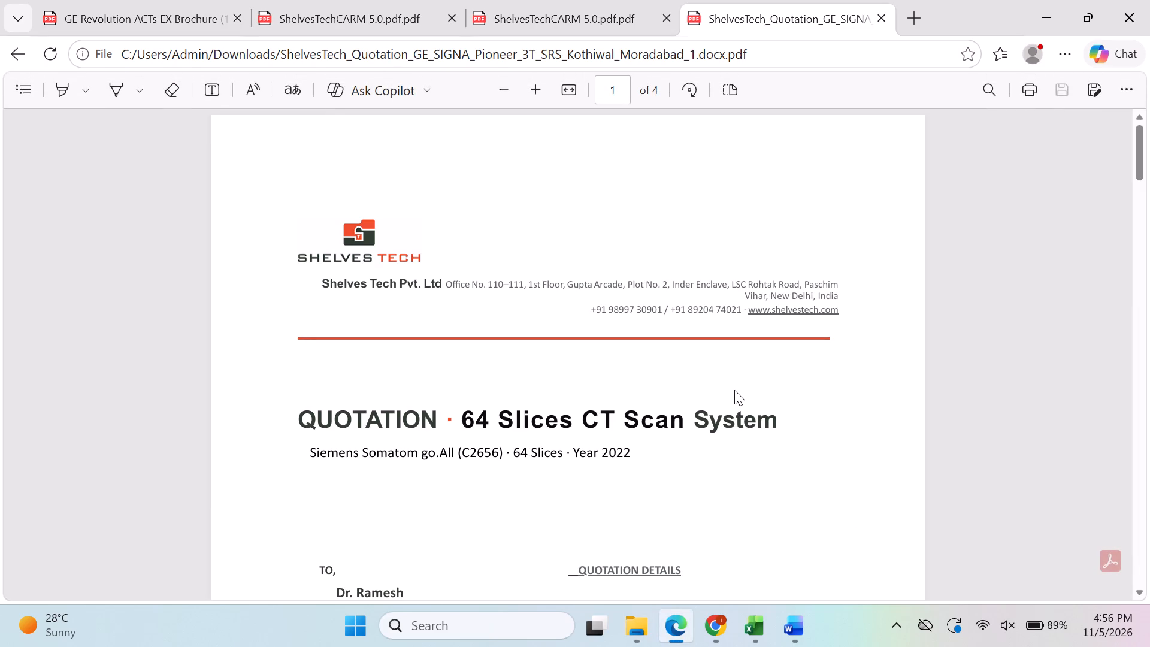
scroll(737, 390, down, 3)
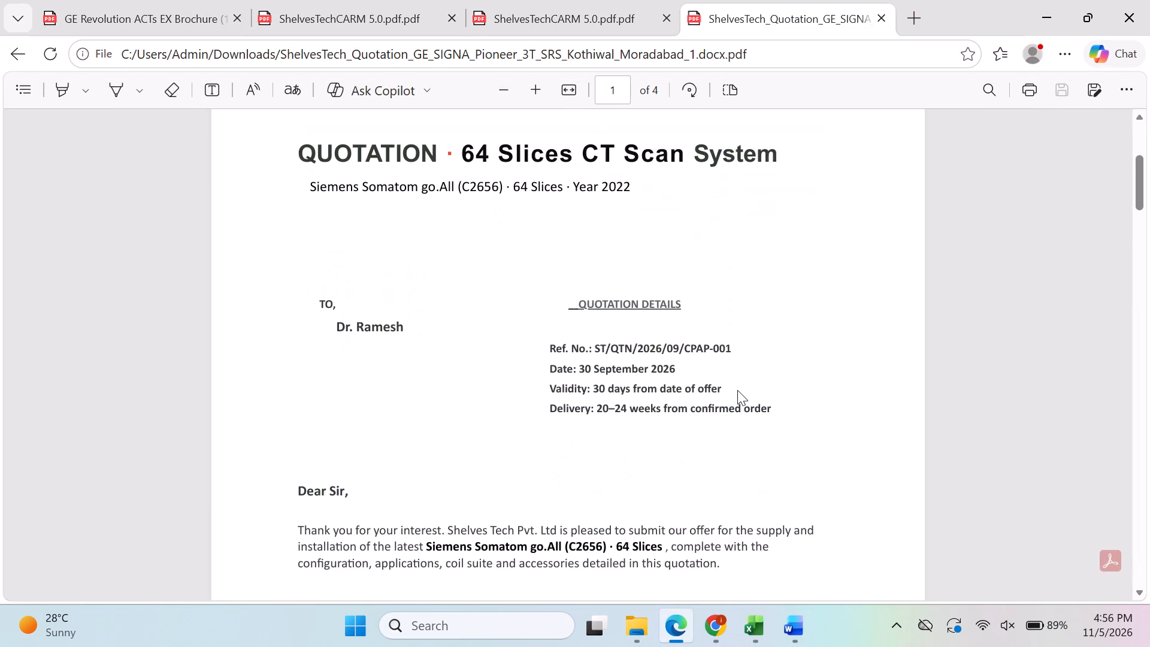
scroll(737, 390, down, 1)
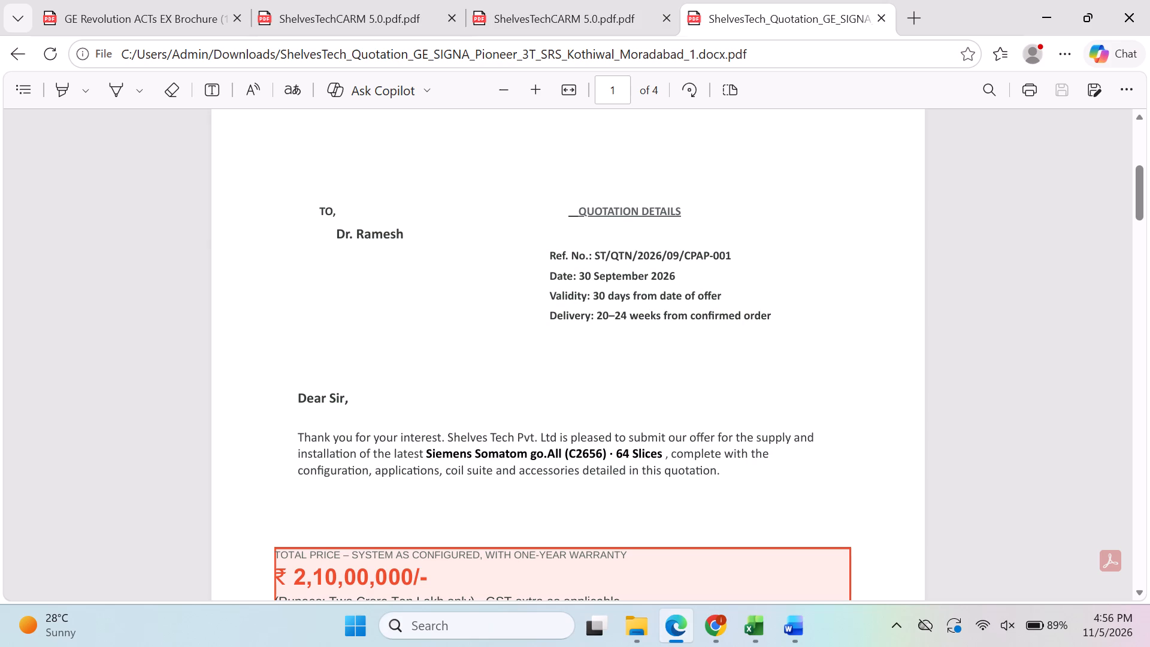
Select the recipient's name under TO on the quotation's first page and bring up the actions available for it.
drag(337, 234, 429, 234)
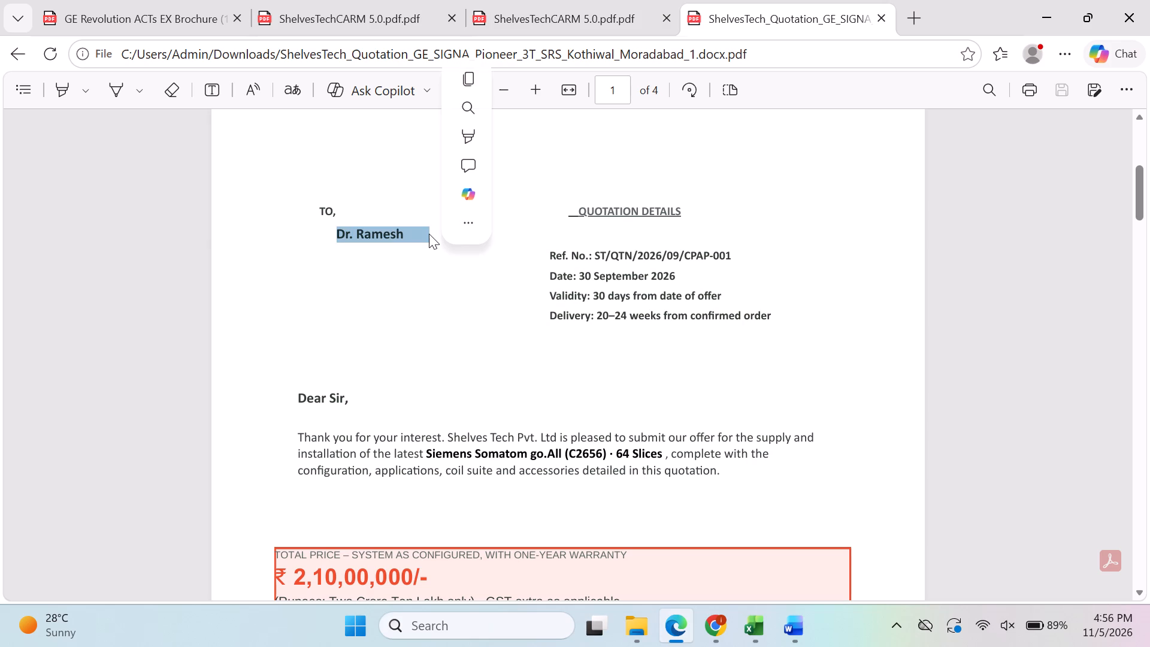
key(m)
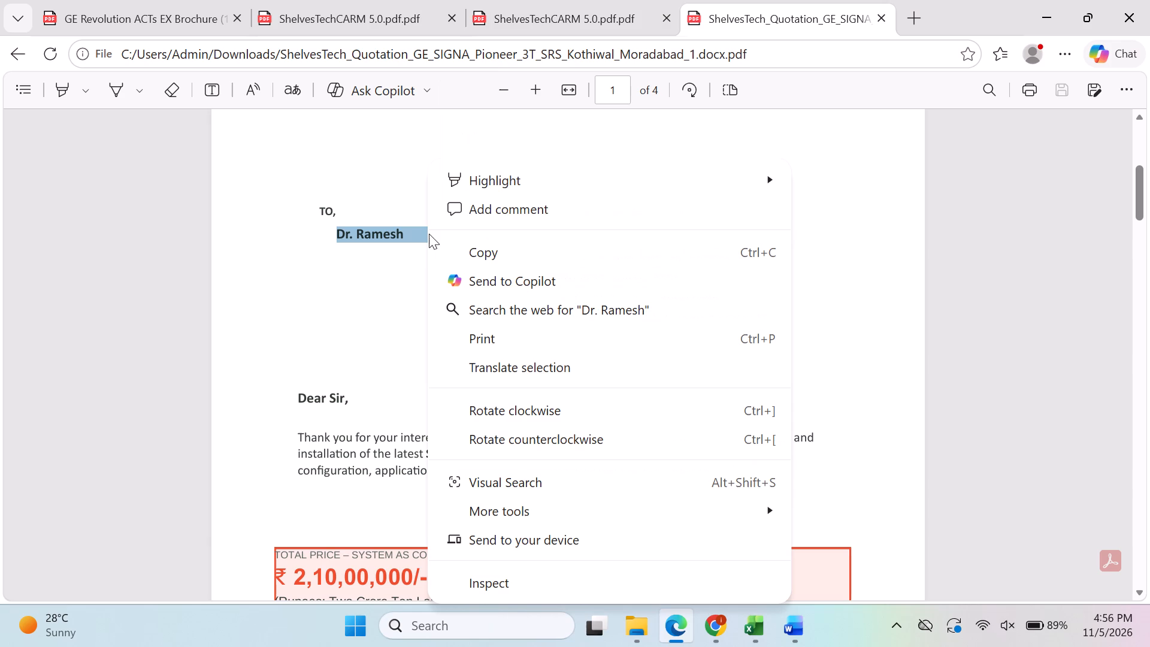
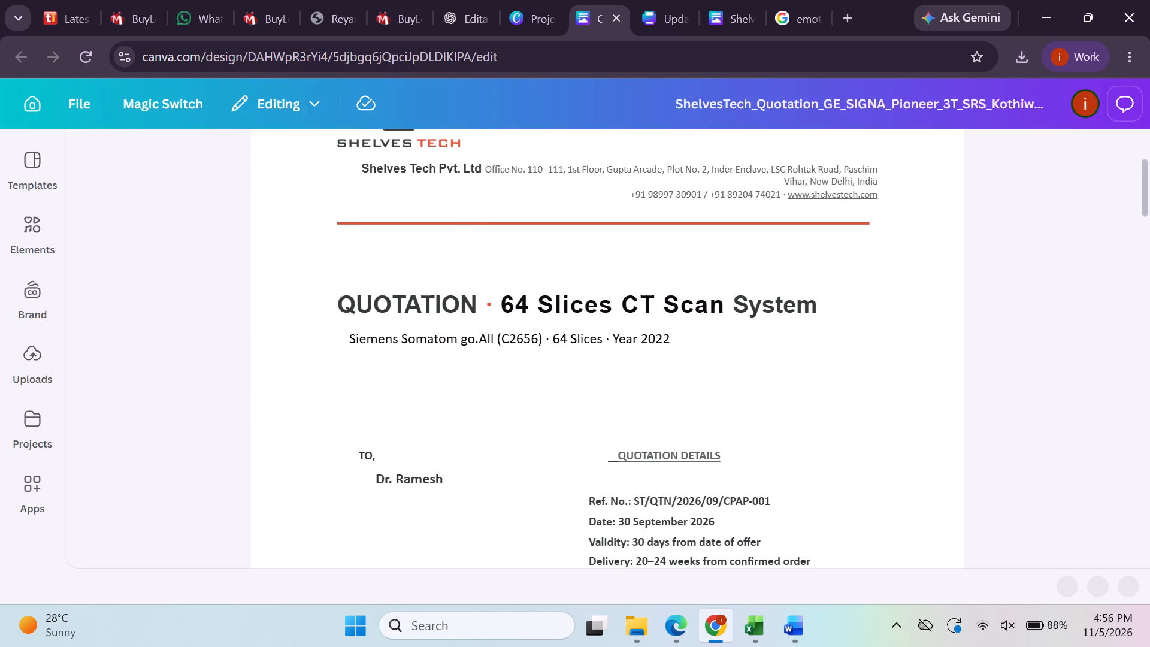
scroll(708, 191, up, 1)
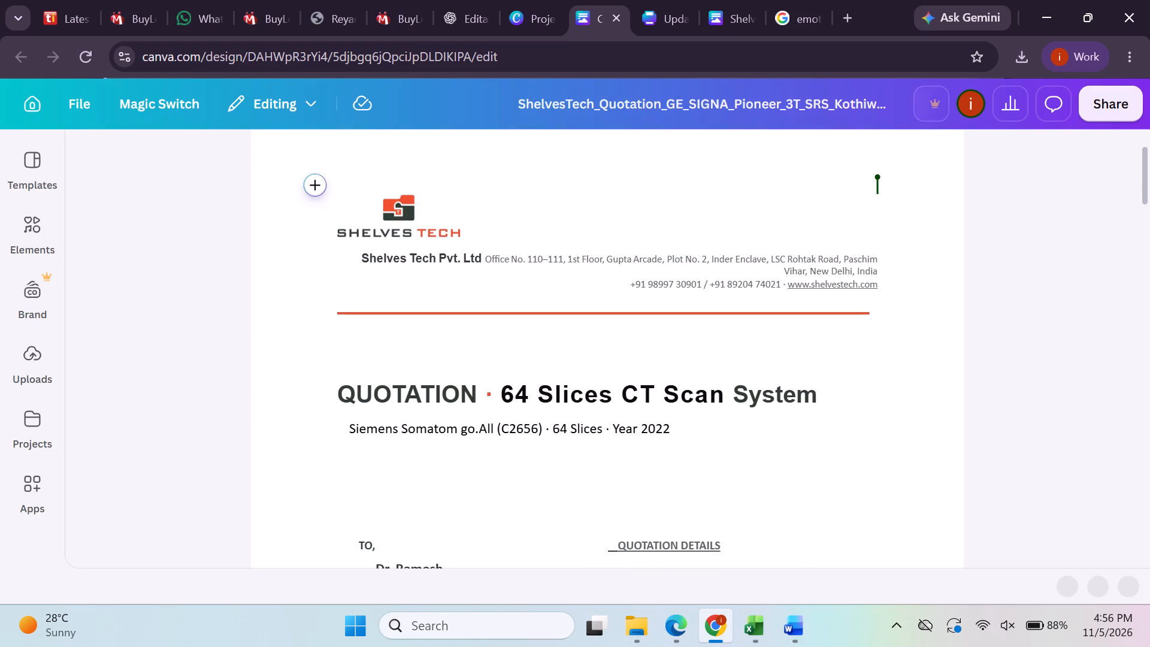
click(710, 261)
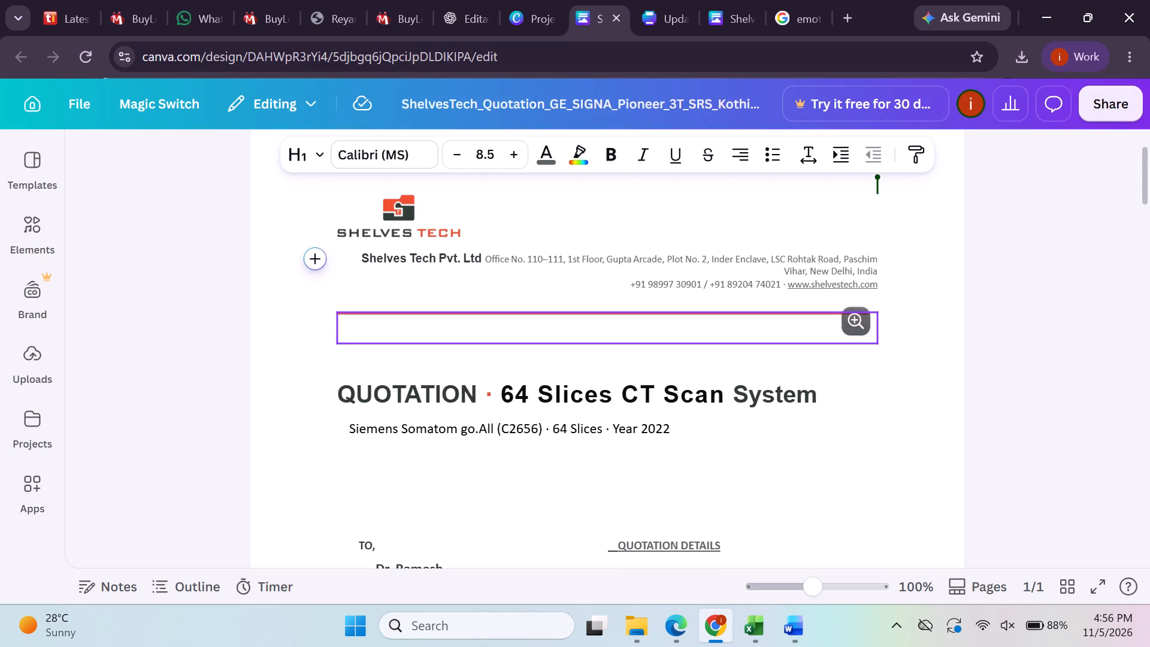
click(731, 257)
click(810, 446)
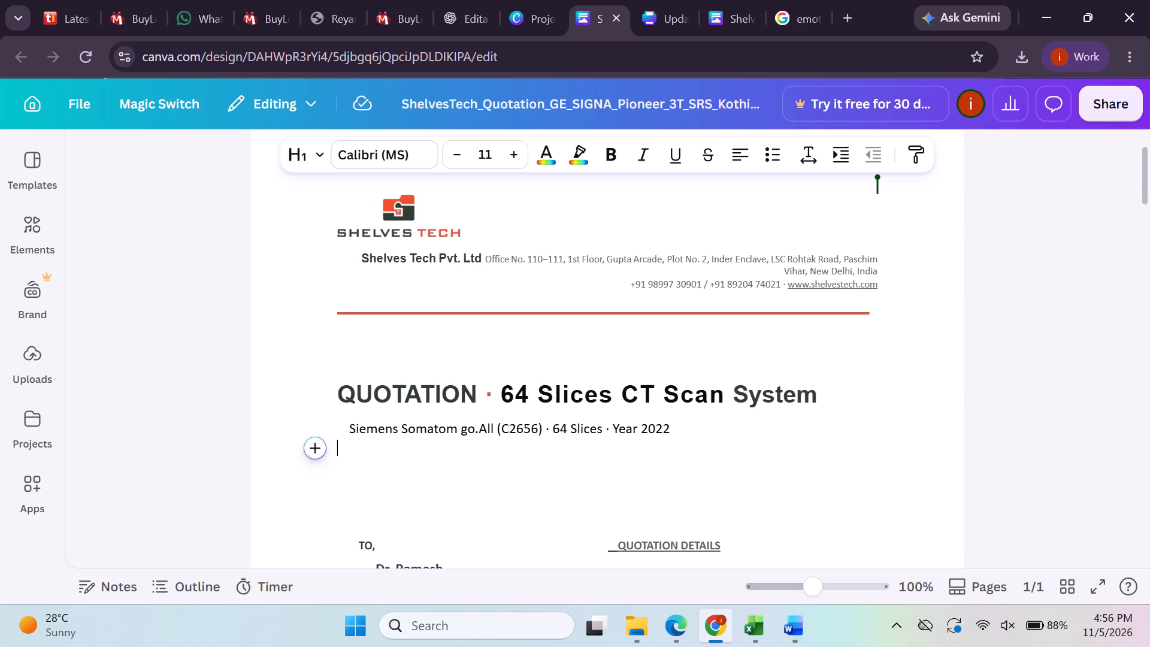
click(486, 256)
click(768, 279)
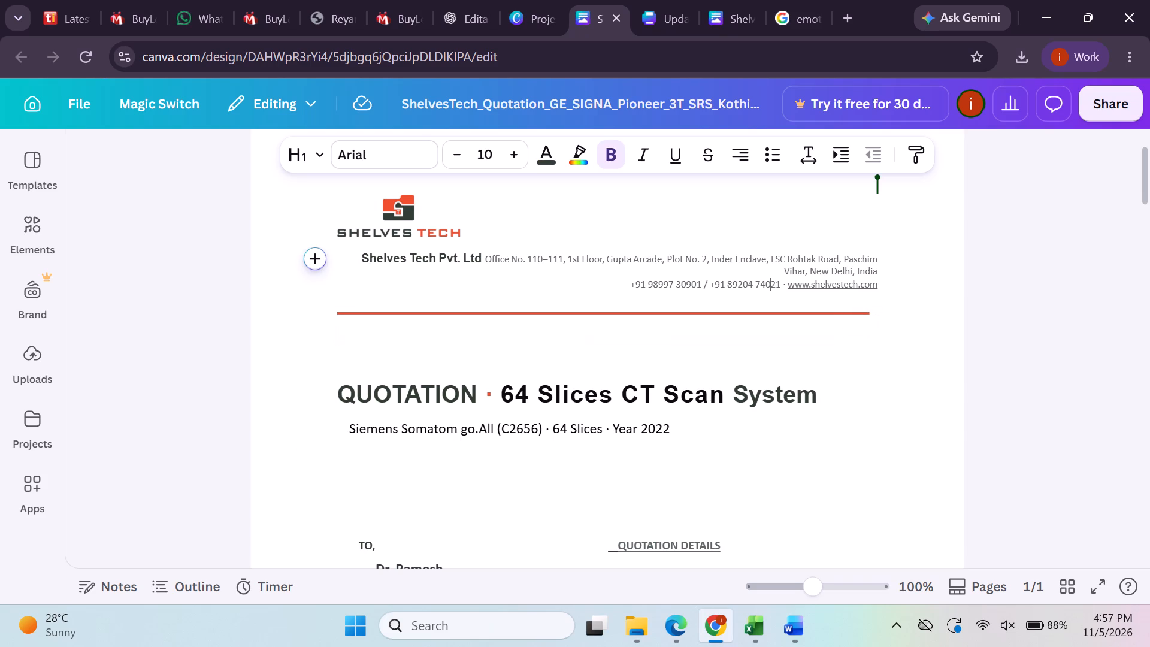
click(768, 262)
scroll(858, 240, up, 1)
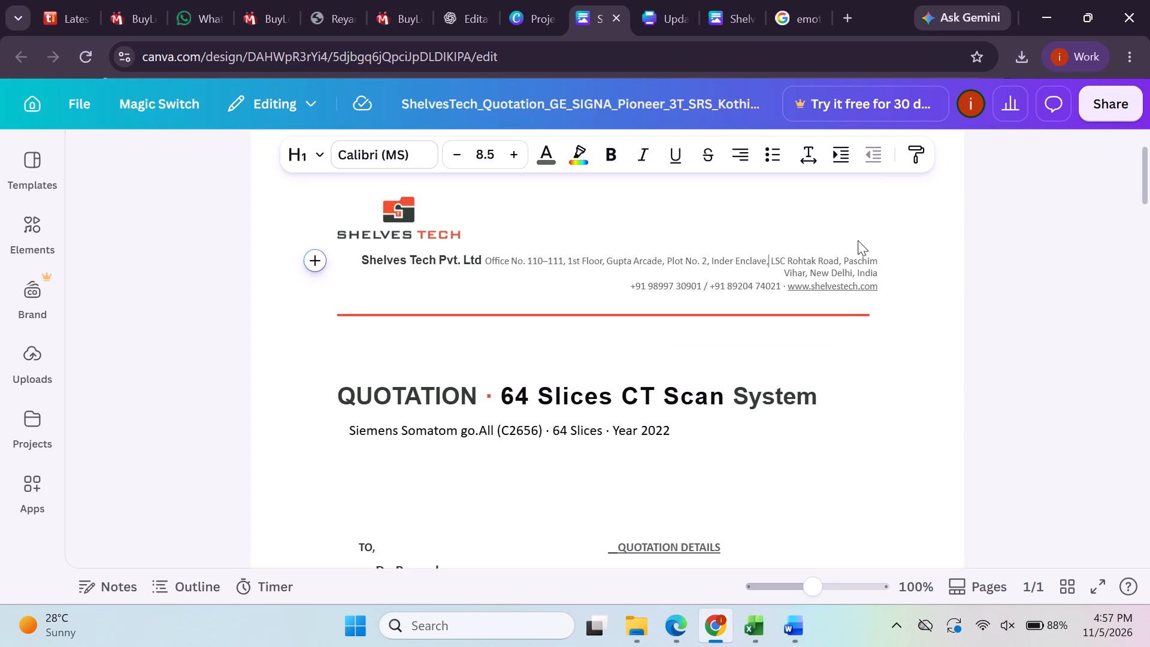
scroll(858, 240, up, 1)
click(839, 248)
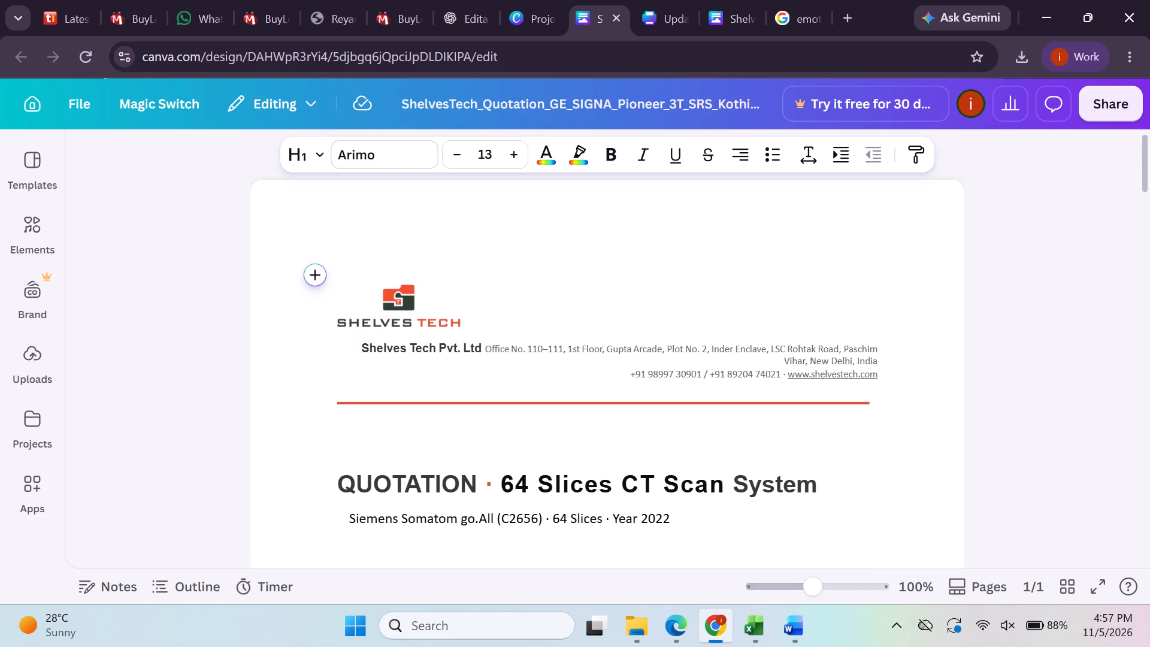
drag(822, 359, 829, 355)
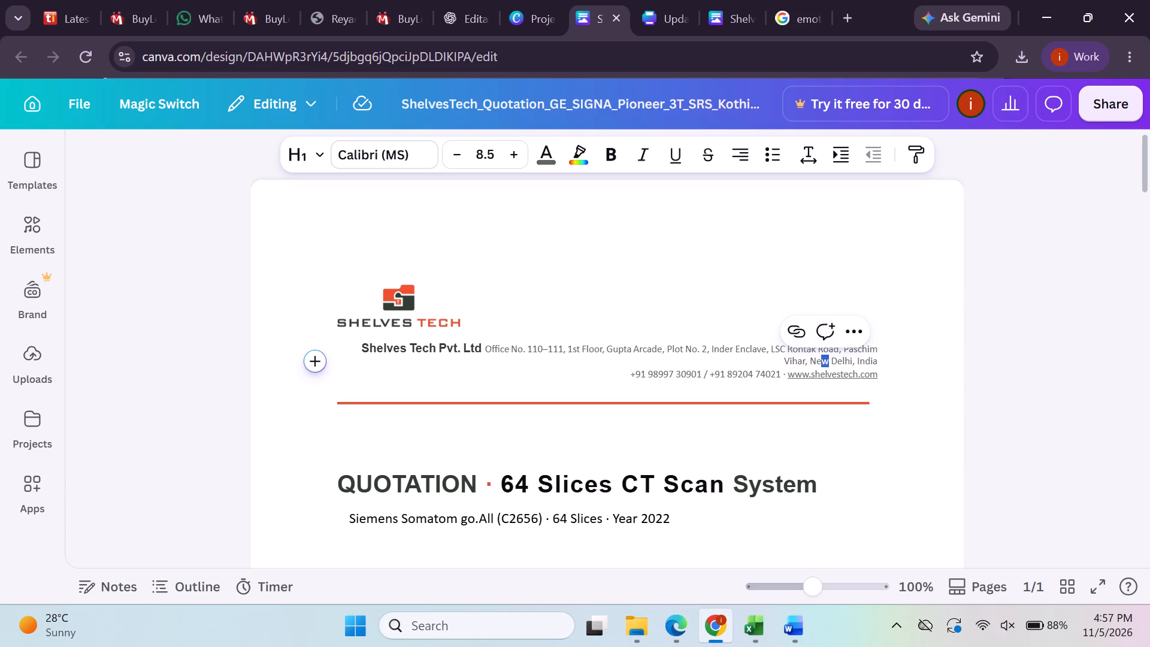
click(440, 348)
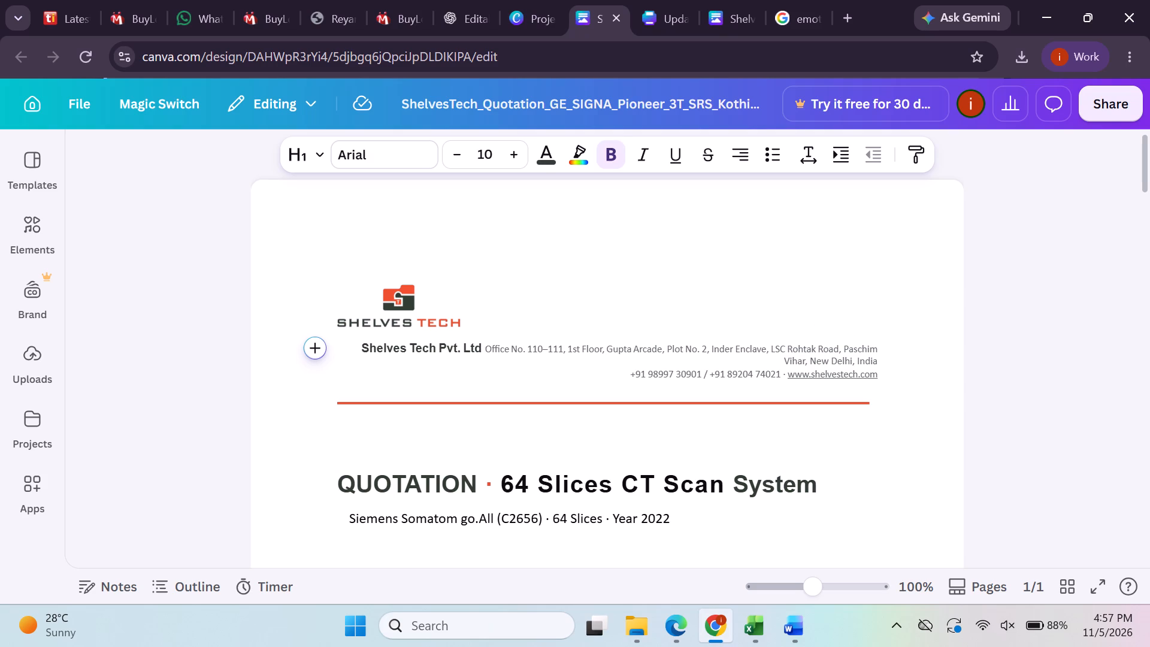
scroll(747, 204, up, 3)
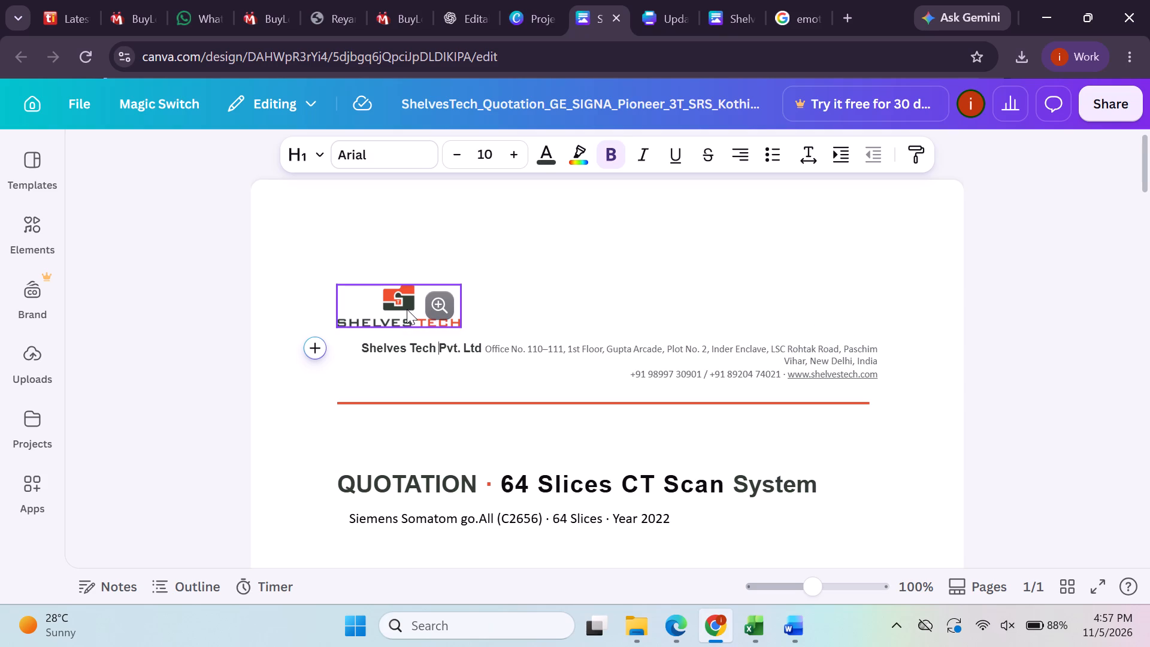
Move the Shelves Tech logo slightly higher, leaving more space above the company name and address lines.
drag(407, 309, 398, 232)
click(595, 326)
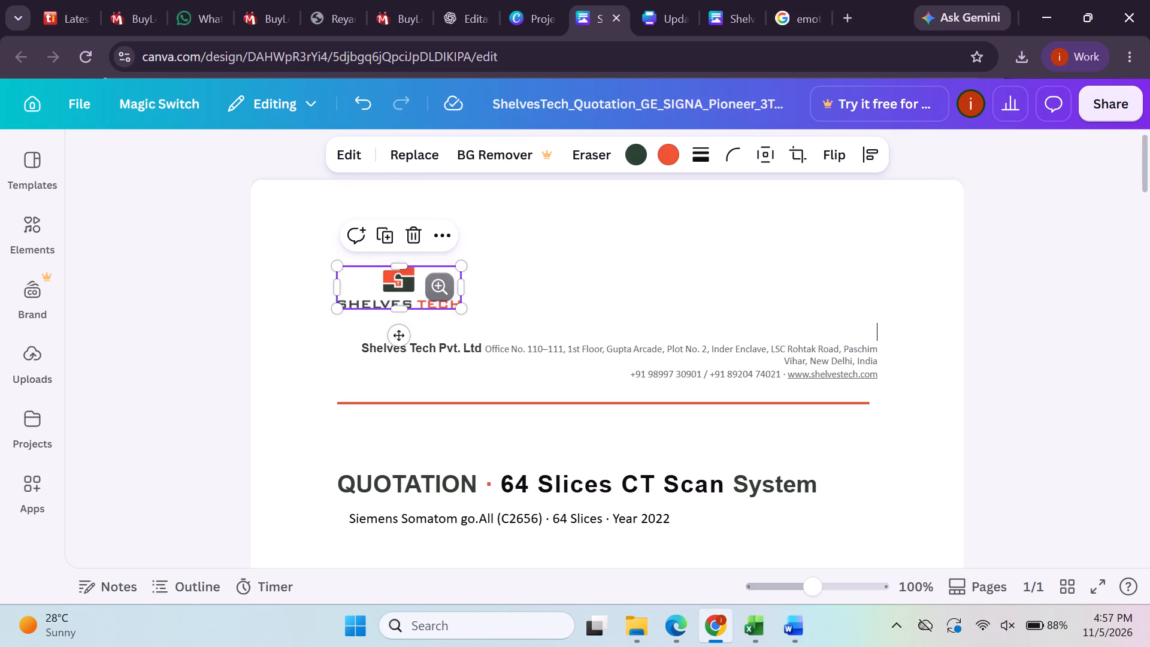
click(402, 276)
drag(402, 340, 401, 330)
drag(401, 330, 374, 287)
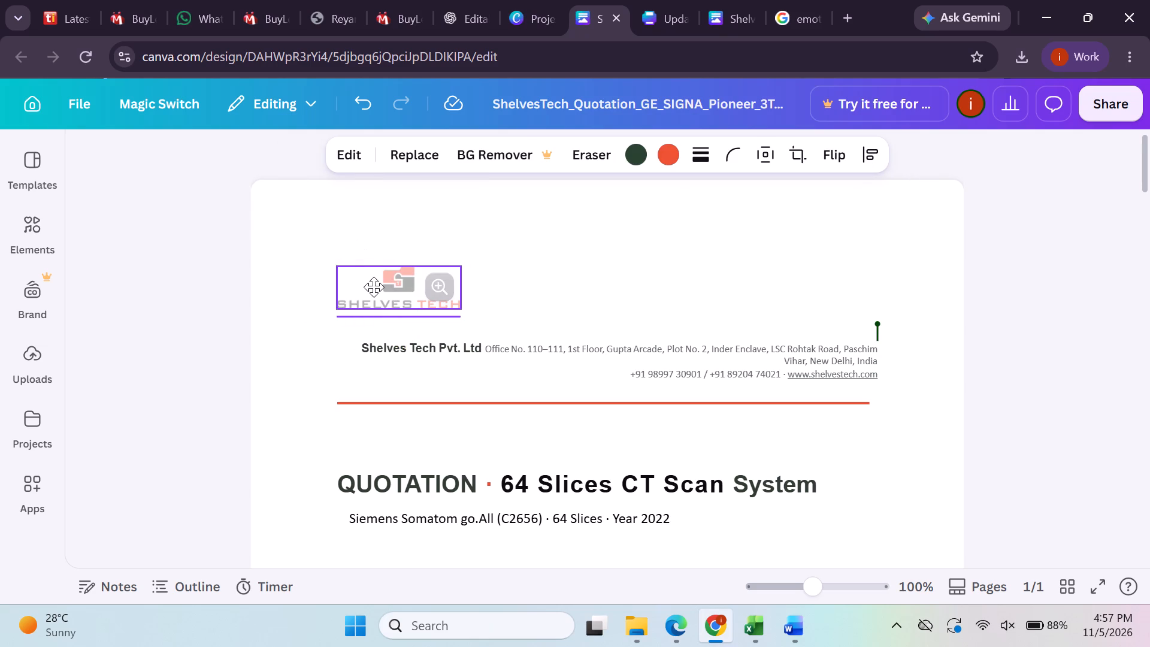
drag(374, 287, 371, 285)
click(593, 252)
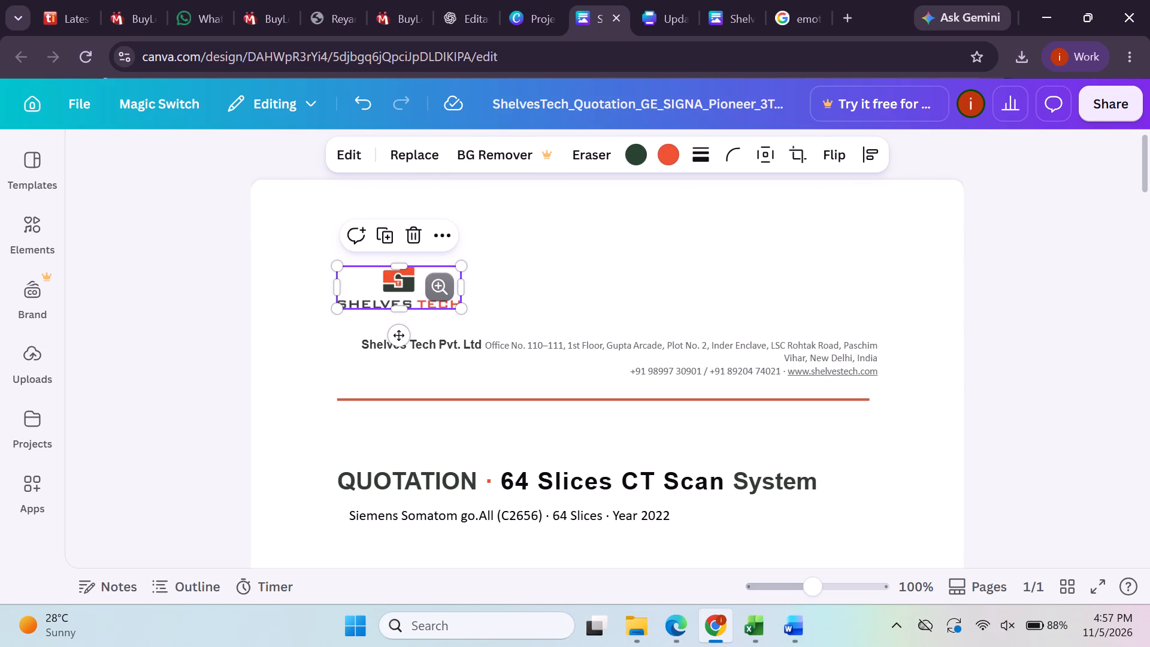
Select the company name text "Shelves Tech Pvt. Ltd" in the letterhead.
click(454, 346)
drag(367, 341, 458, 338)
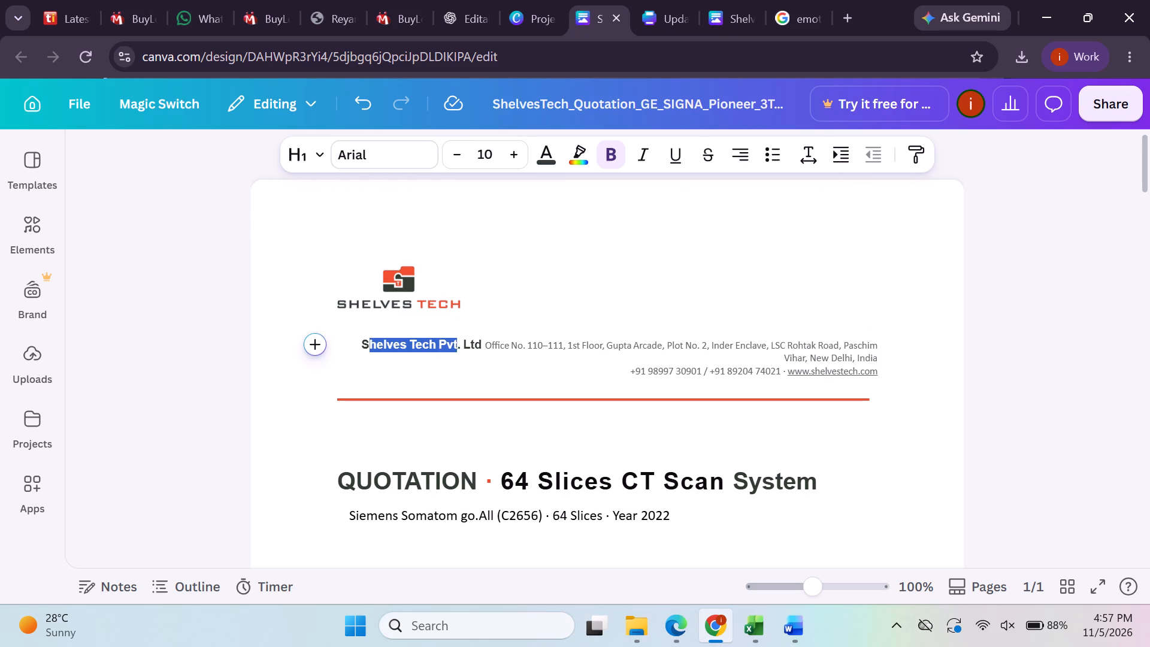
drag(458, 338, 477, 338)
click(478, 368)
drag(355, 343, 483, 349)
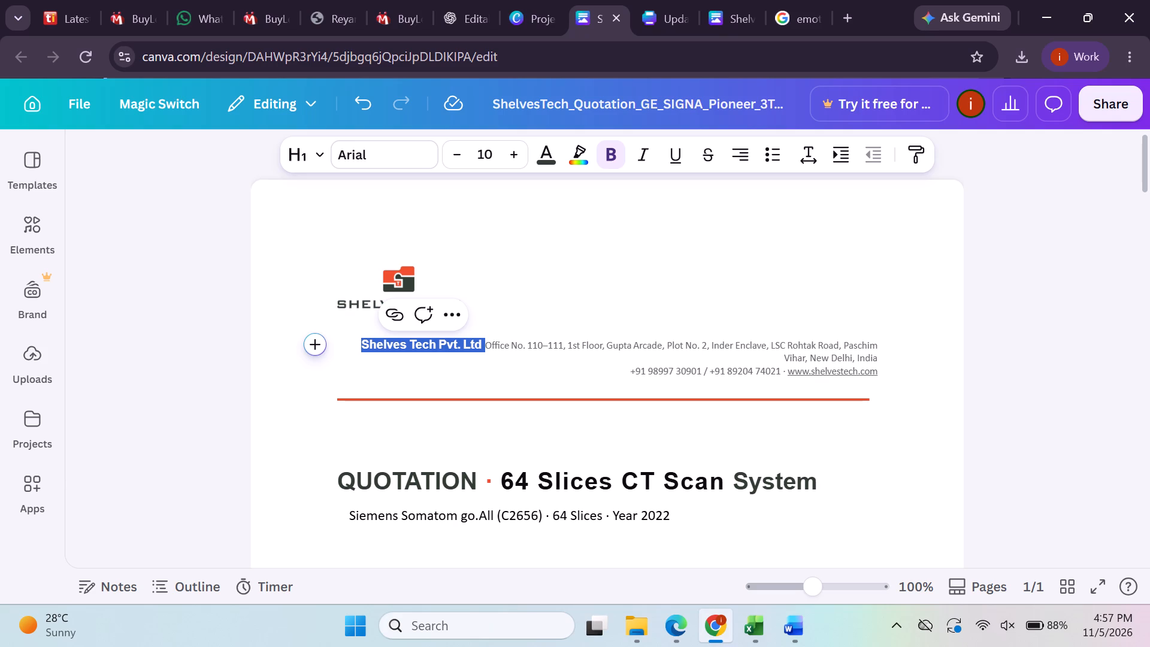
Delete the selected company name so the letterhead line starts with the office address.
key(BackSpace)
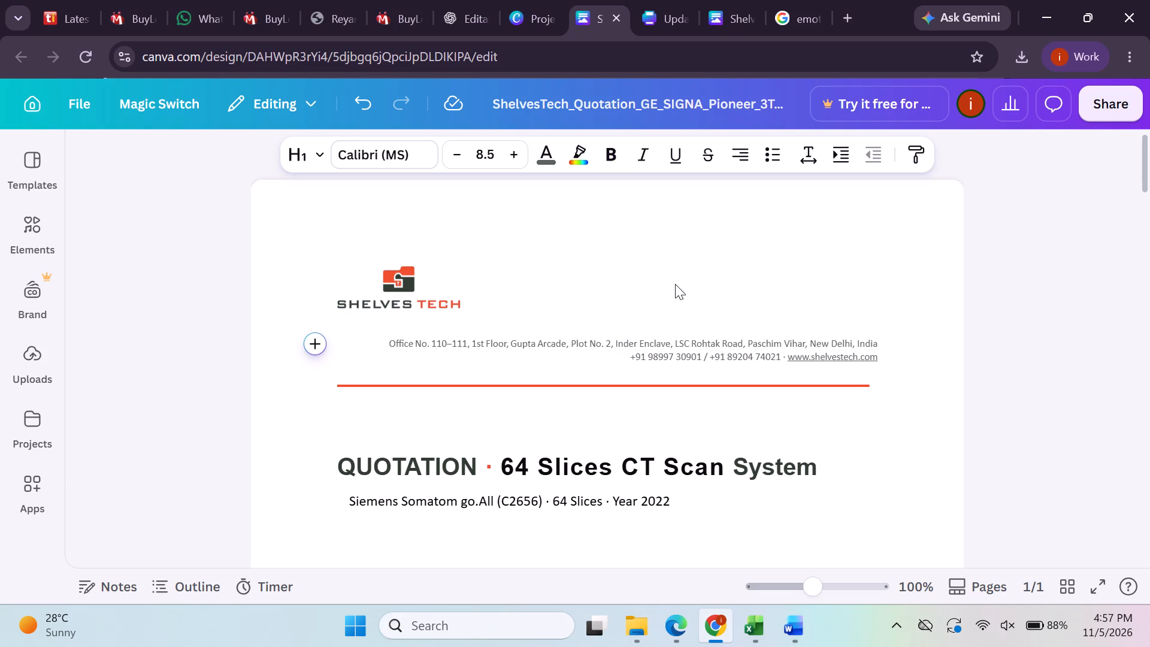
Replace the recipient under "TO," with the new customer's full name, using the title "Mr.".
scroll(785, 295, down, 1)
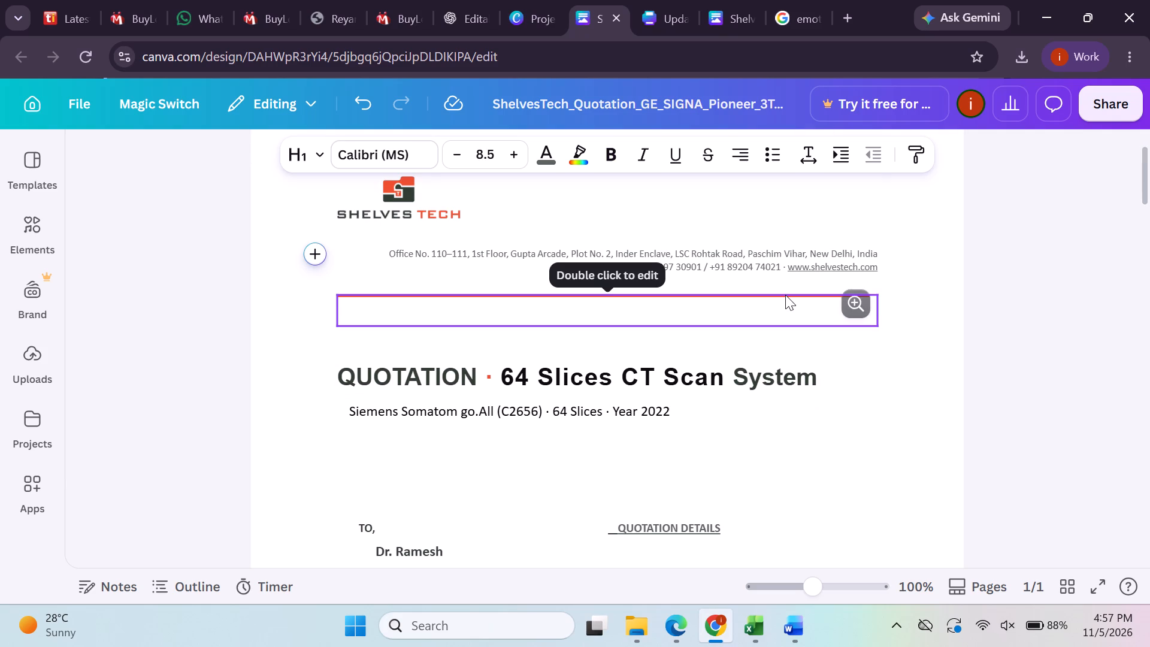
scroll(918, 292, down, 1)
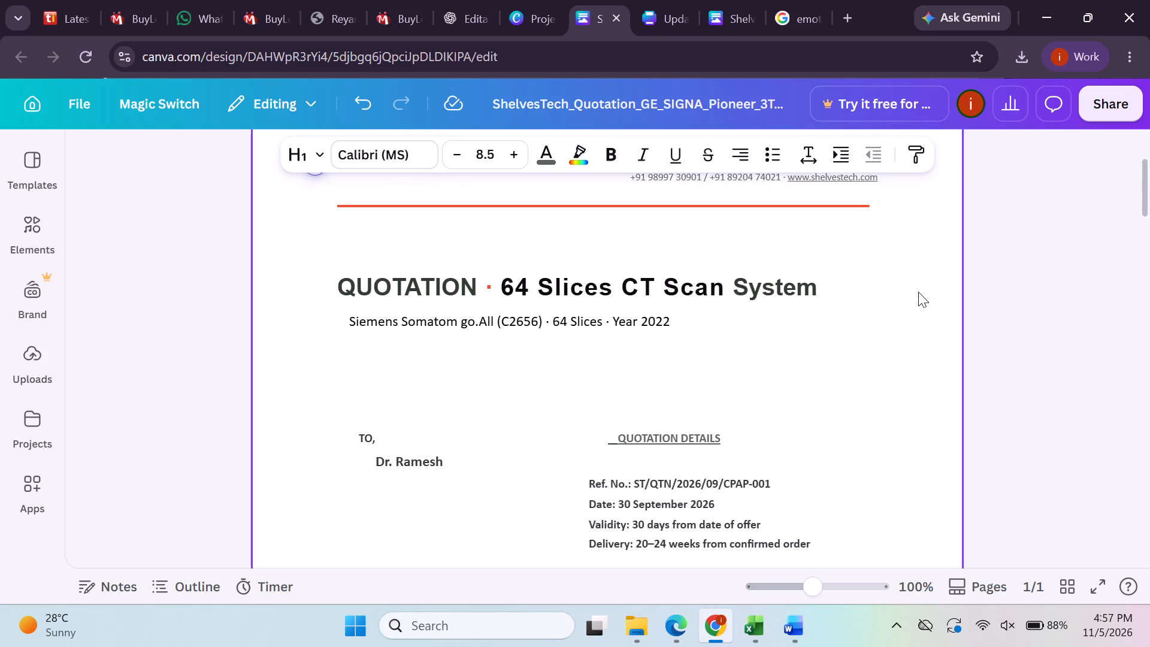
scroll(918, 292, down, 1)
scroll(918, 292, up, 4)
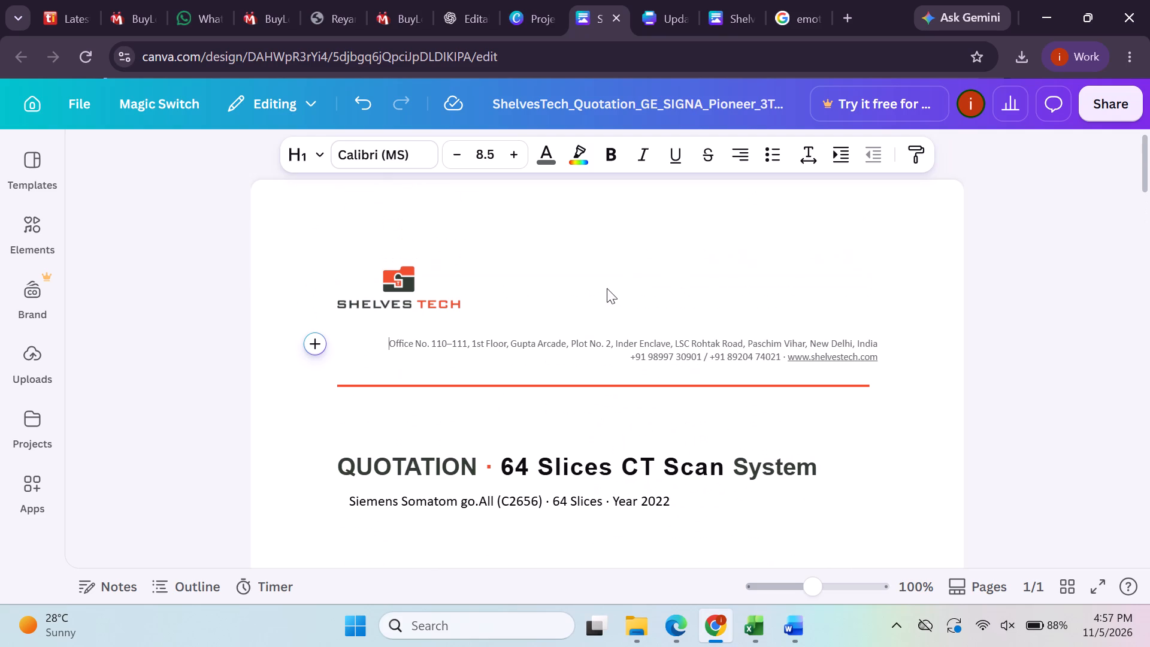
scroll(868, 353, down, 1)
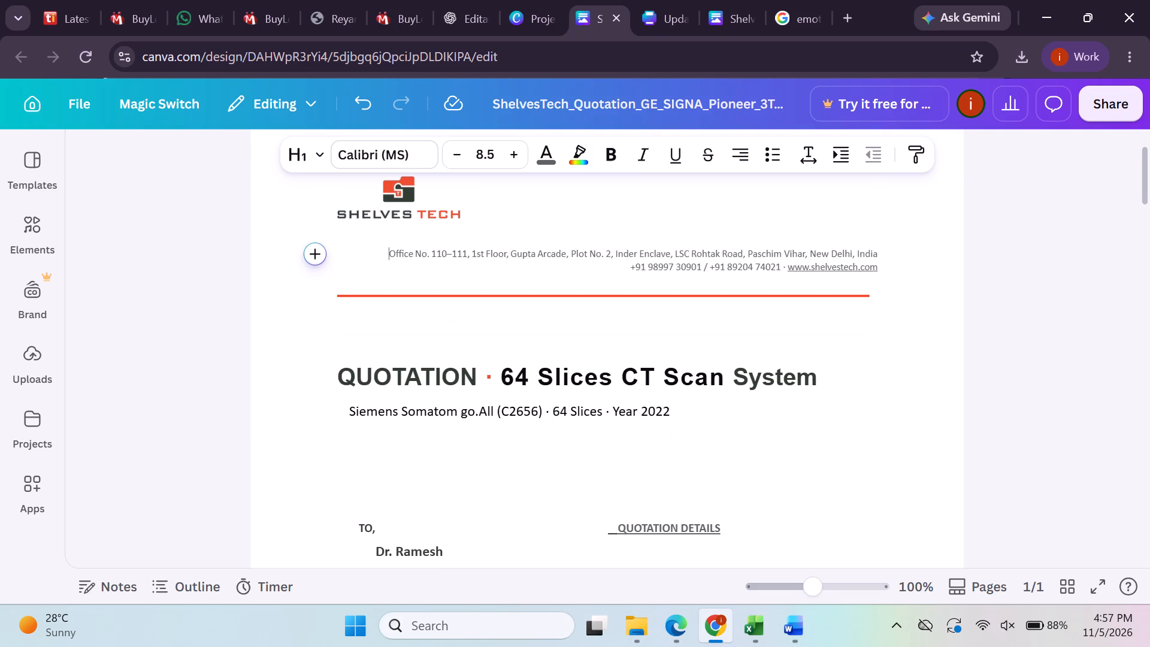
scroll(868, 353, down, 3)
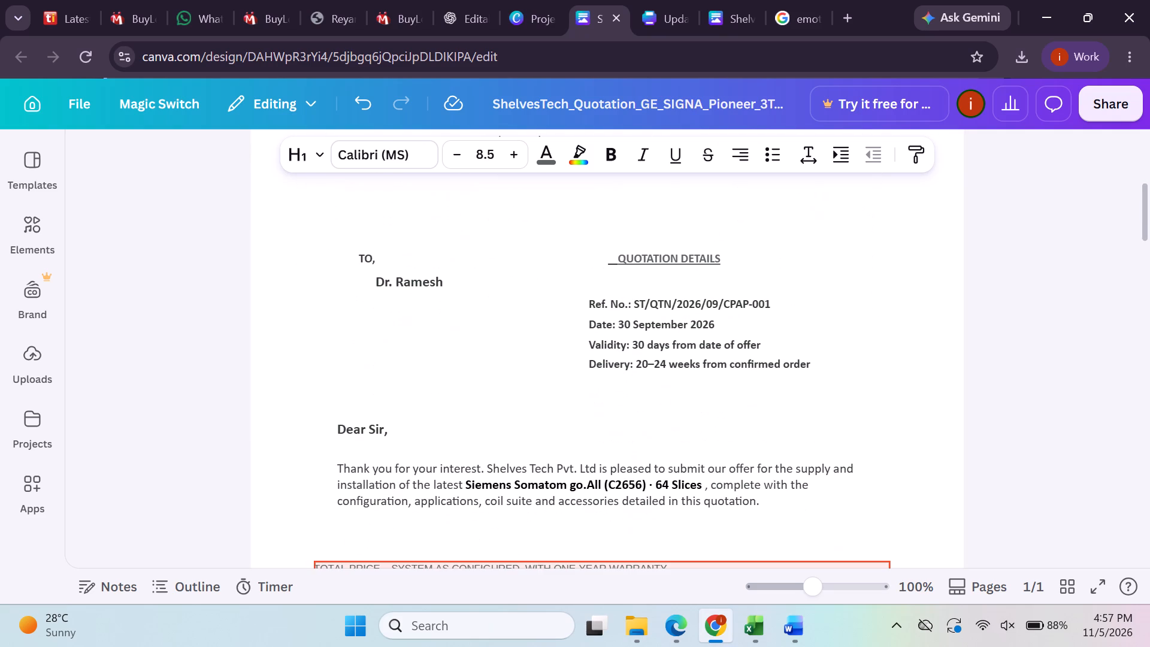
drag(376, 279, 442, 280)
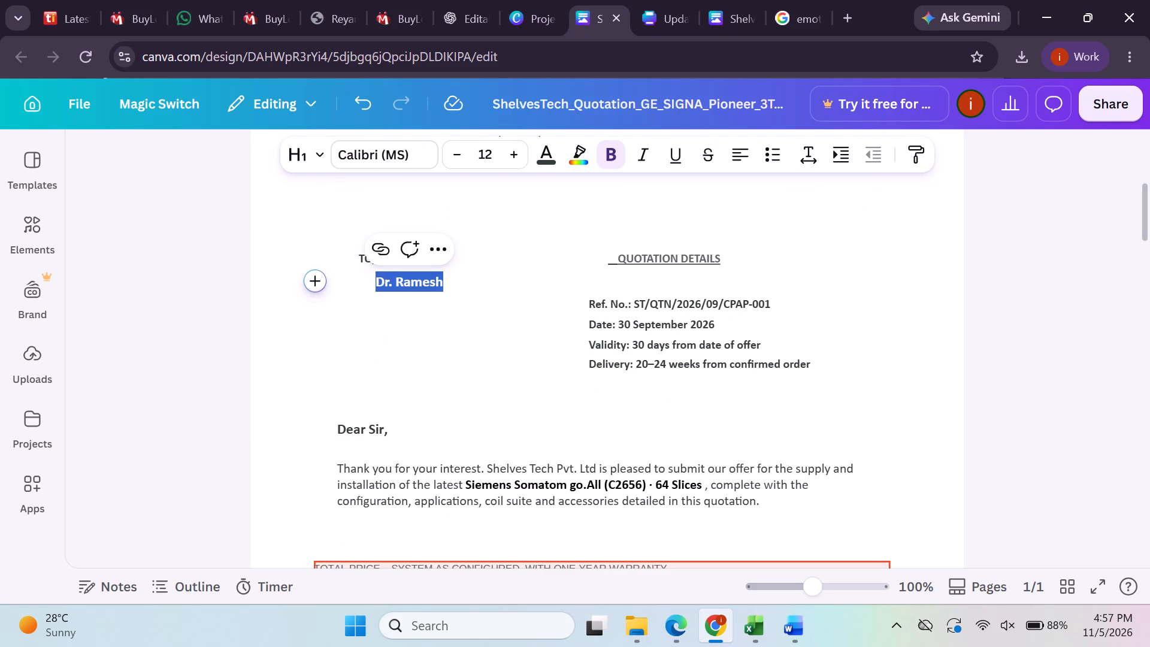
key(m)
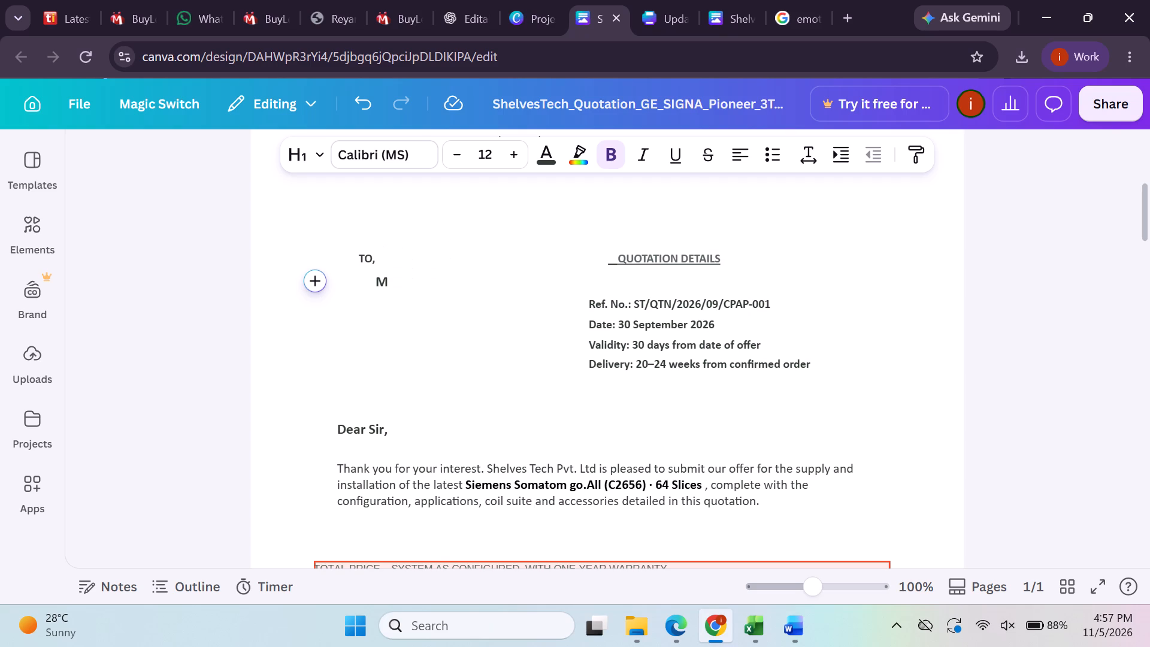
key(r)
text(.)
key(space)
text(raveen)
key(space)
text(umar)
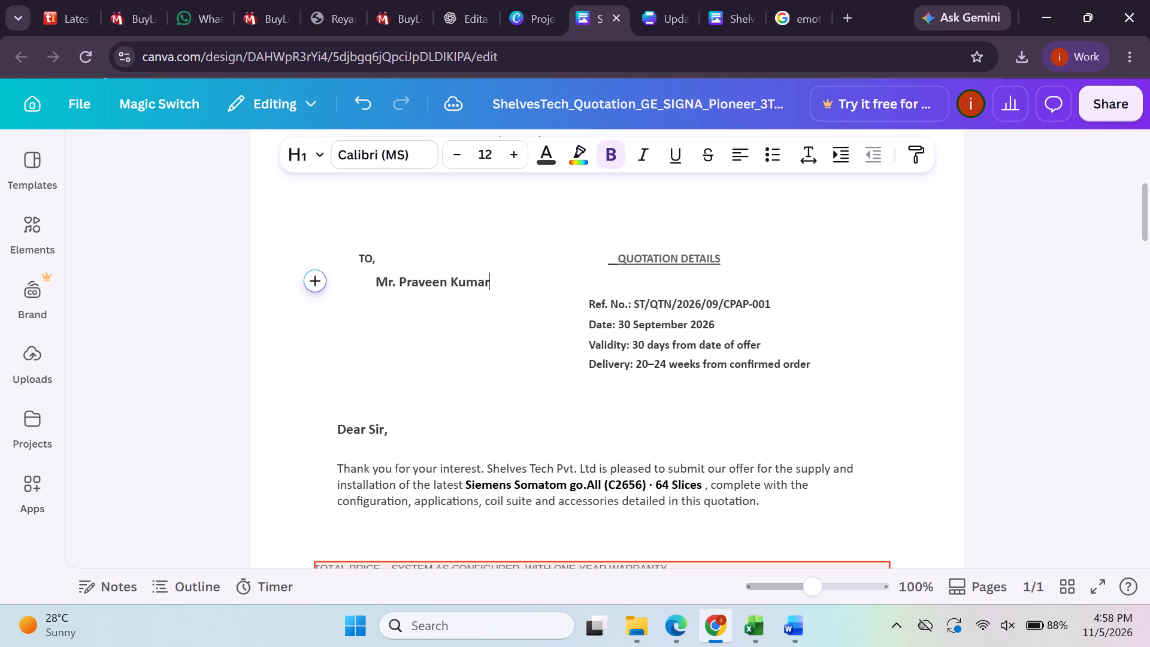
click(478, 363)
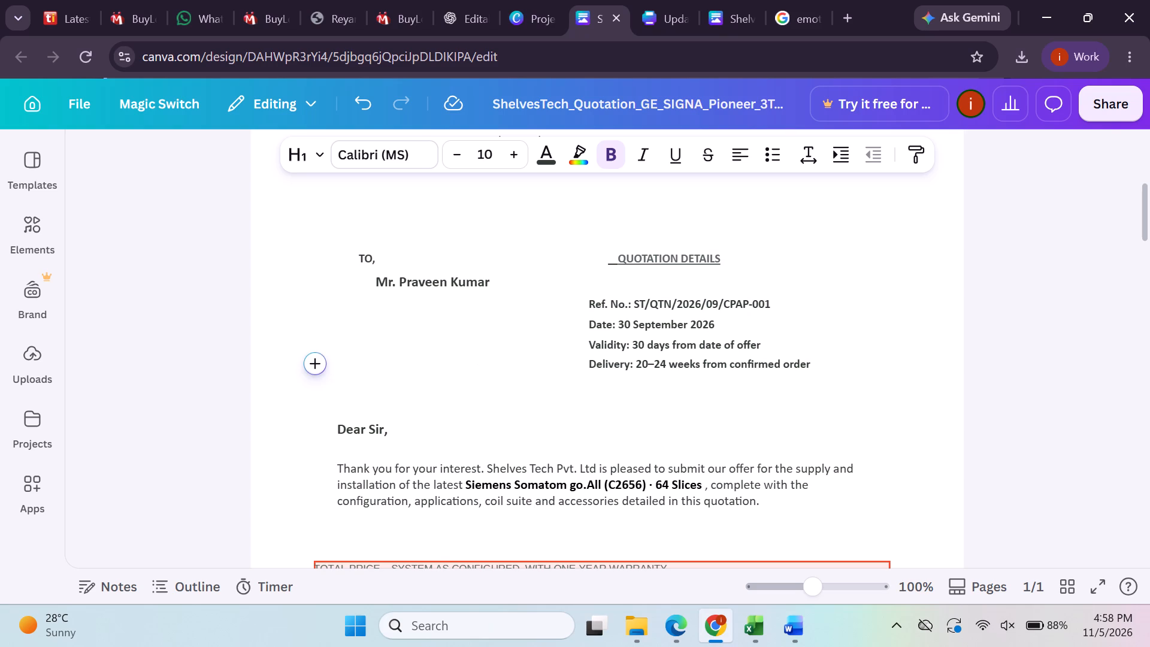
Change the month segment of the quotation's Ref. No. to 10, giving ST/QTN/2026/10/CPAP-001.
click(630, 321)
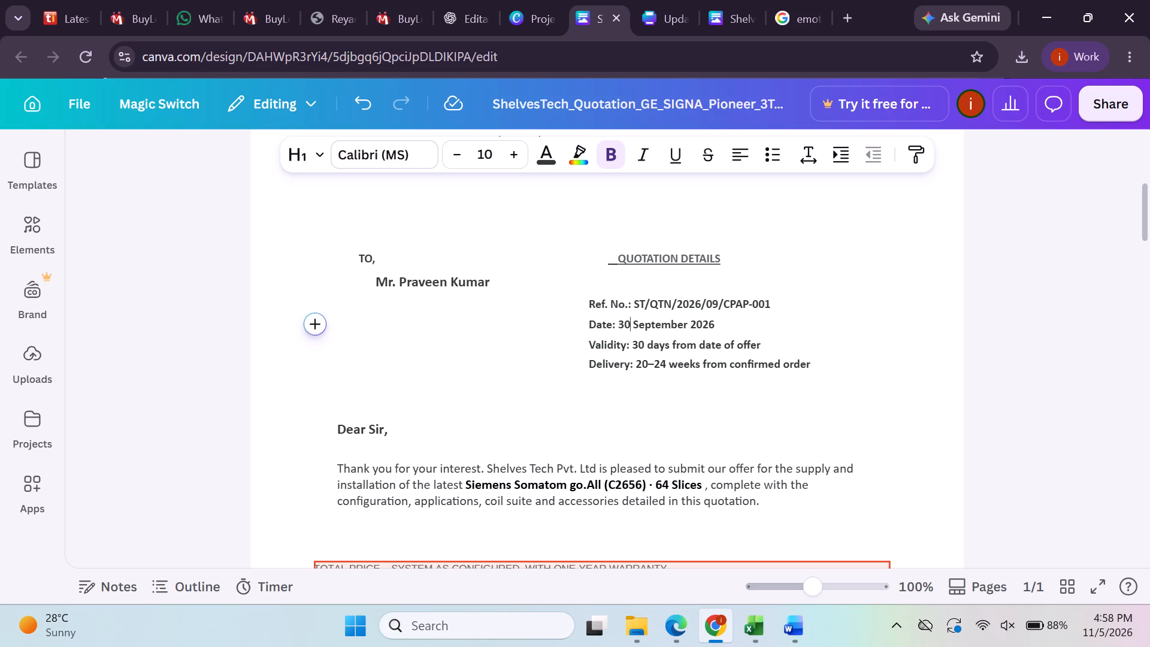
click(718, 300)
key(BackSpace)
key(BackSpace)
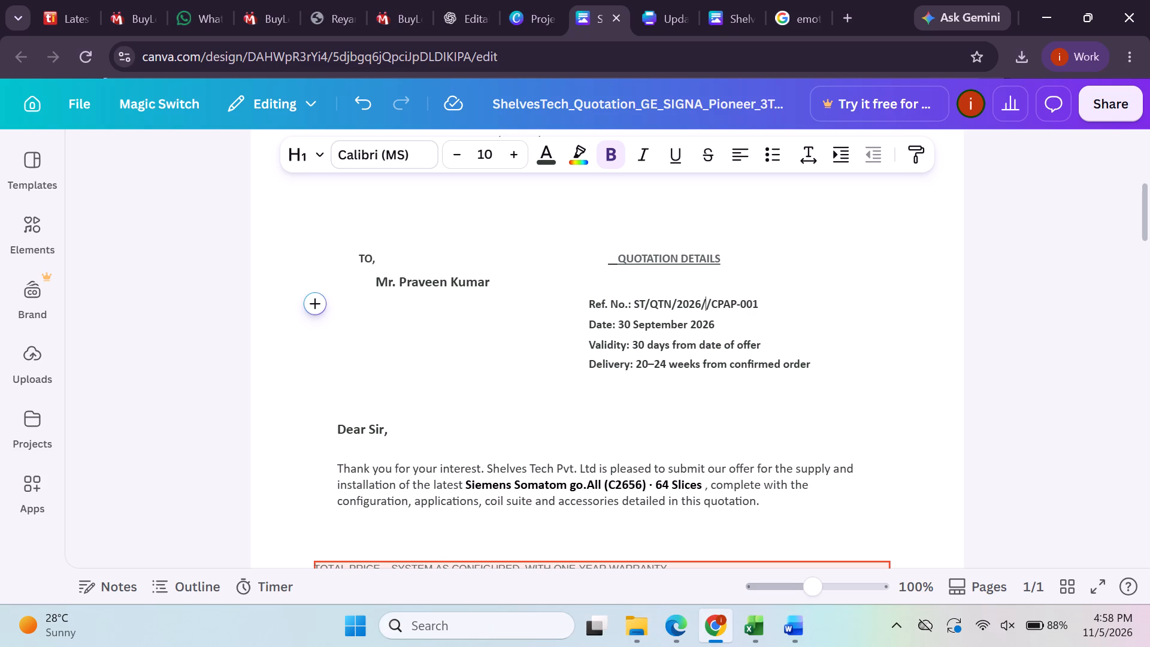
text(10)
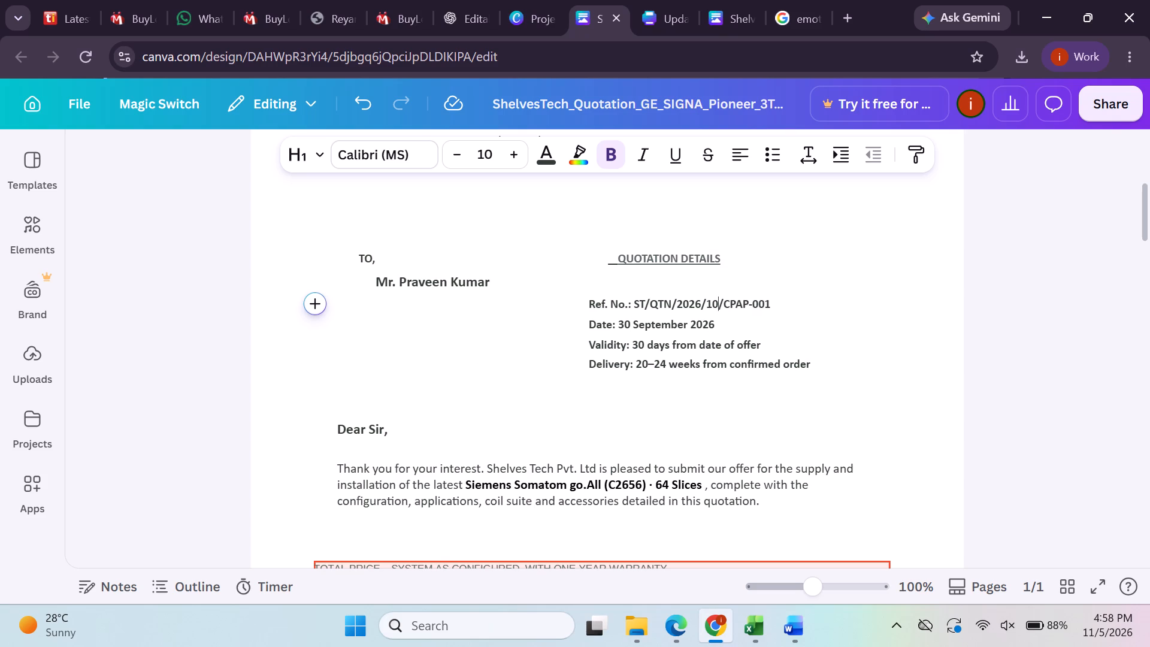
Set the date in the quotation details to 5 November 2026.
click(628, 322)
key(BackSpace)
key(BackSpace)
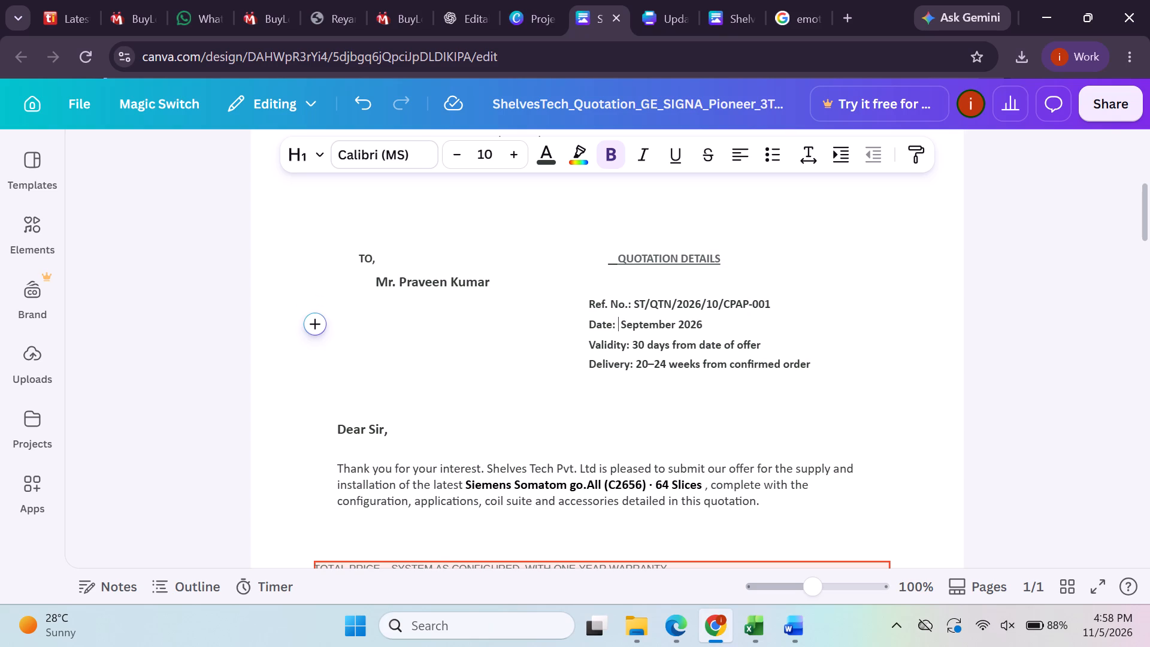
key(5)
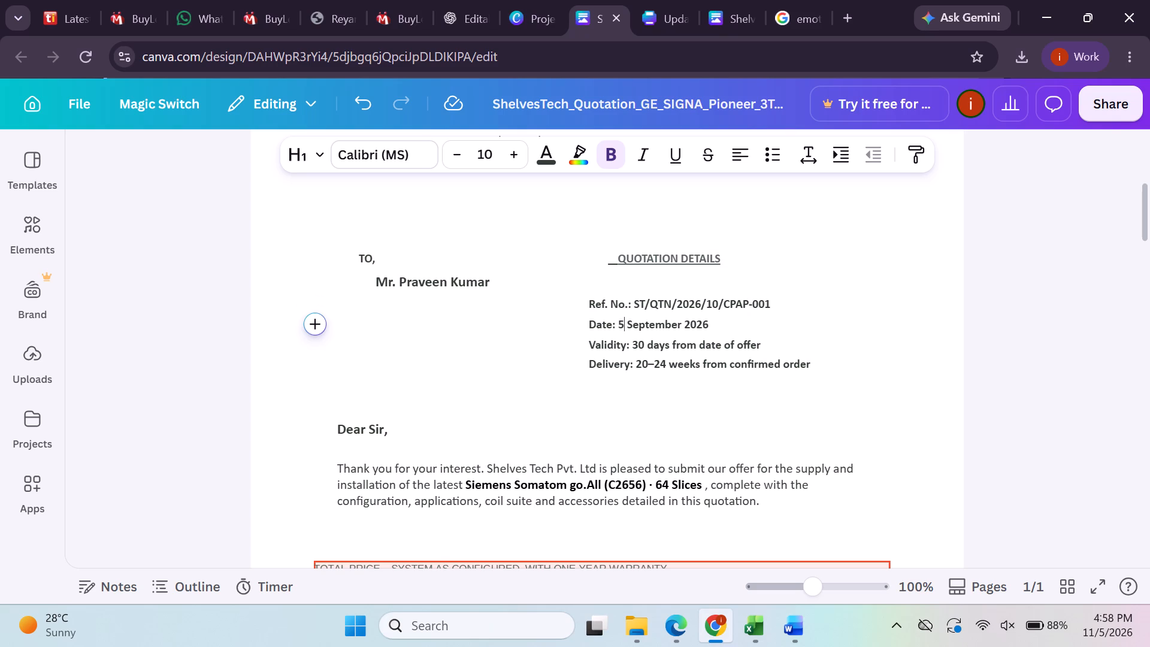
click(681, 322)
key(BackSpace)
key(BackSpace)
key(BackSpace)
key(BackSpace)
key(BackSpace)
key(BackSpace)
key(BackSpace)
key(BackSpace)
key(BackSpace)
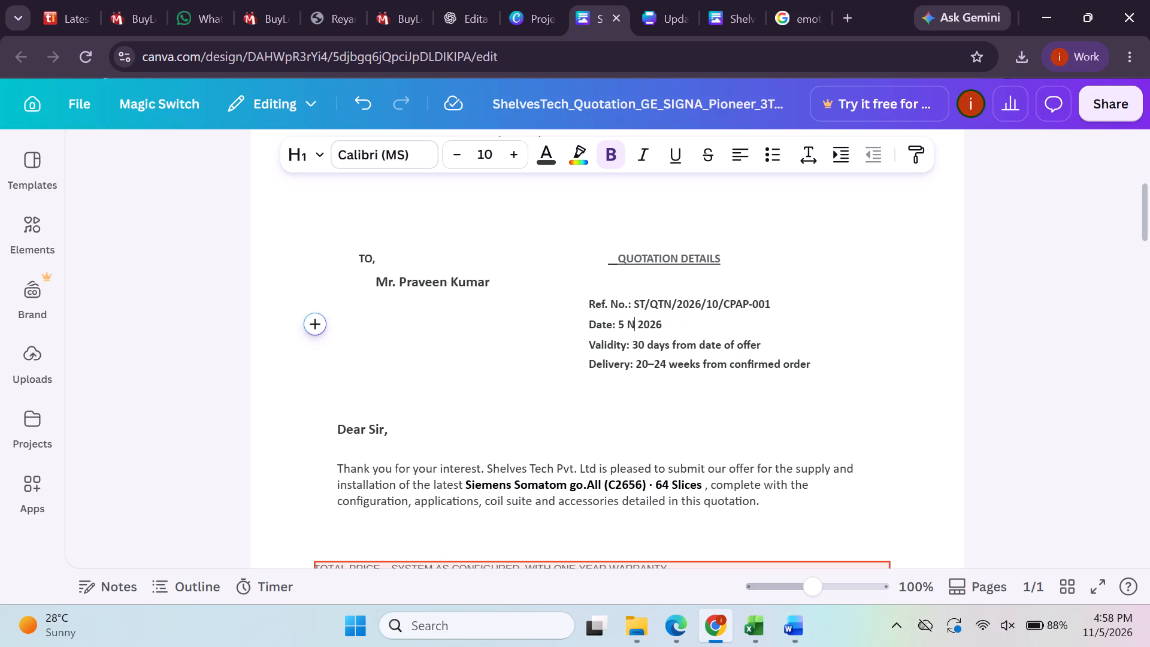
text(ovember)
Open the total price box for editing and remove the leading digit 2 from the rupee amount.
scroll(733, 391, down, 2)
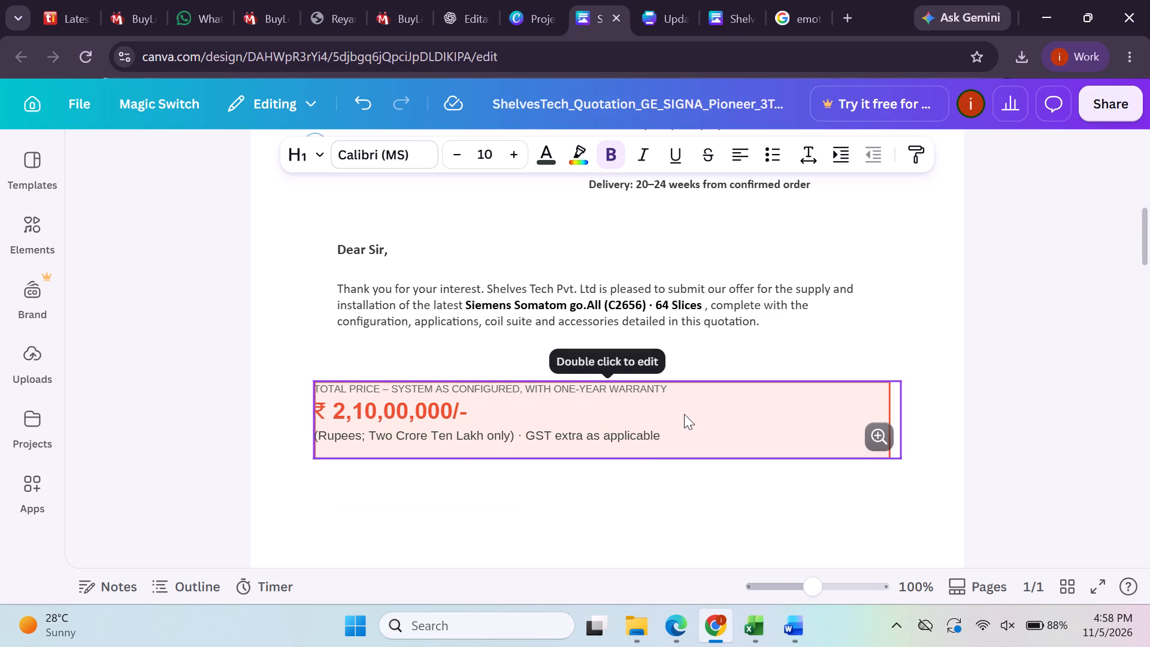
click(344, 410)
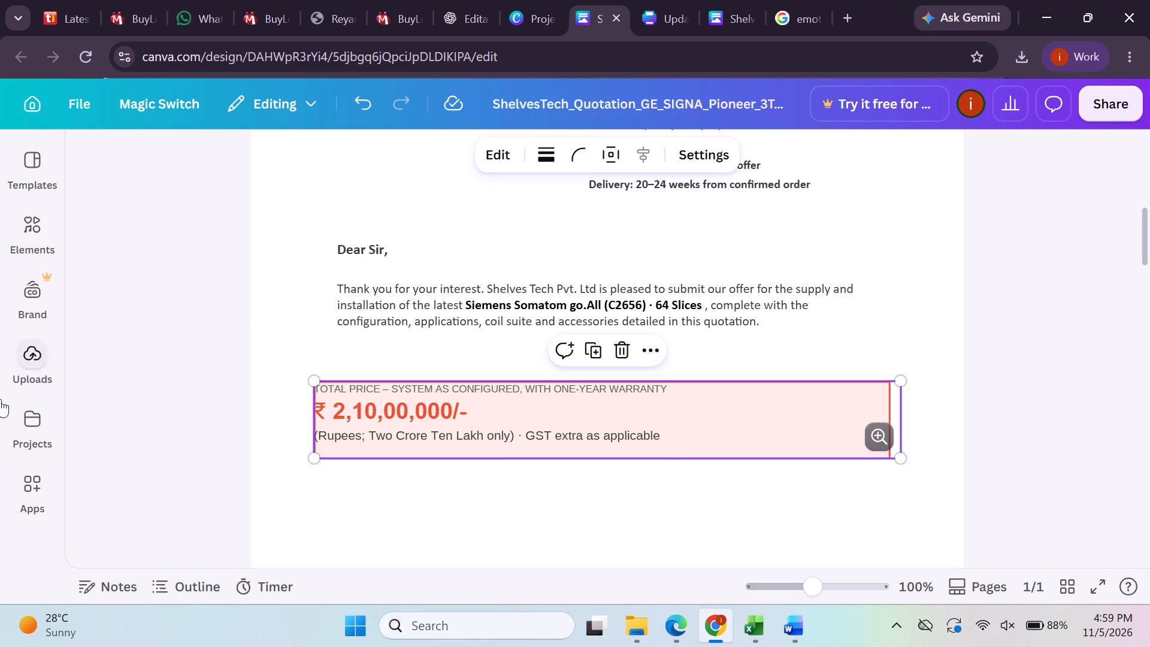
click(347, 412)
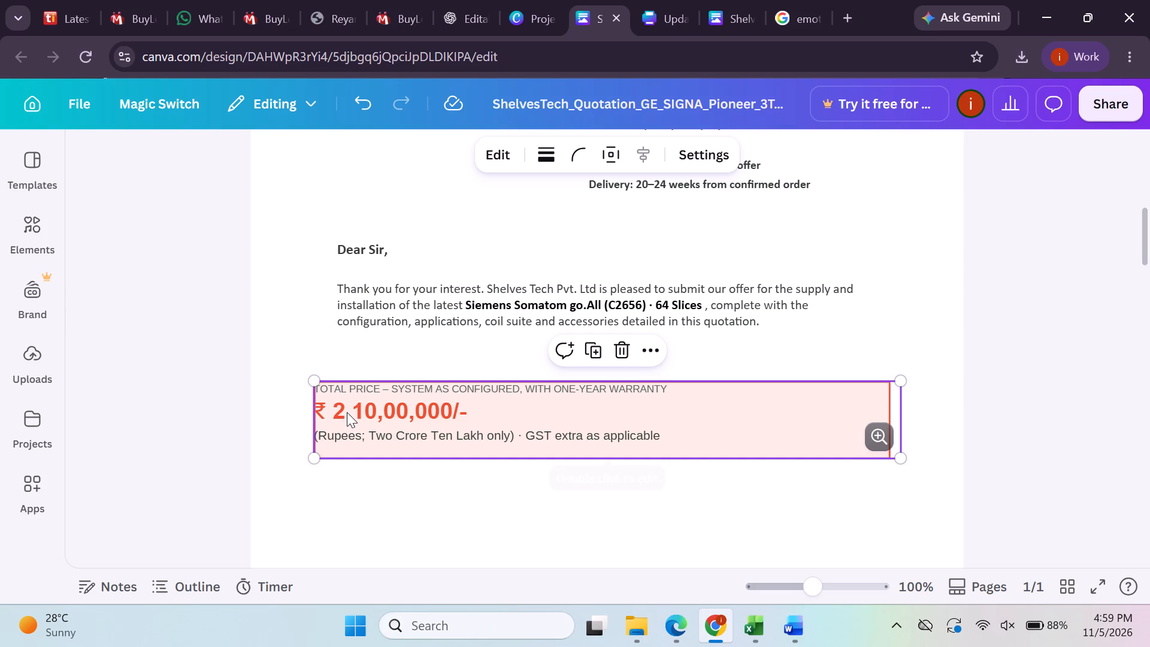
click(347, 412)
double_click(340, 410)
click(340, 410)
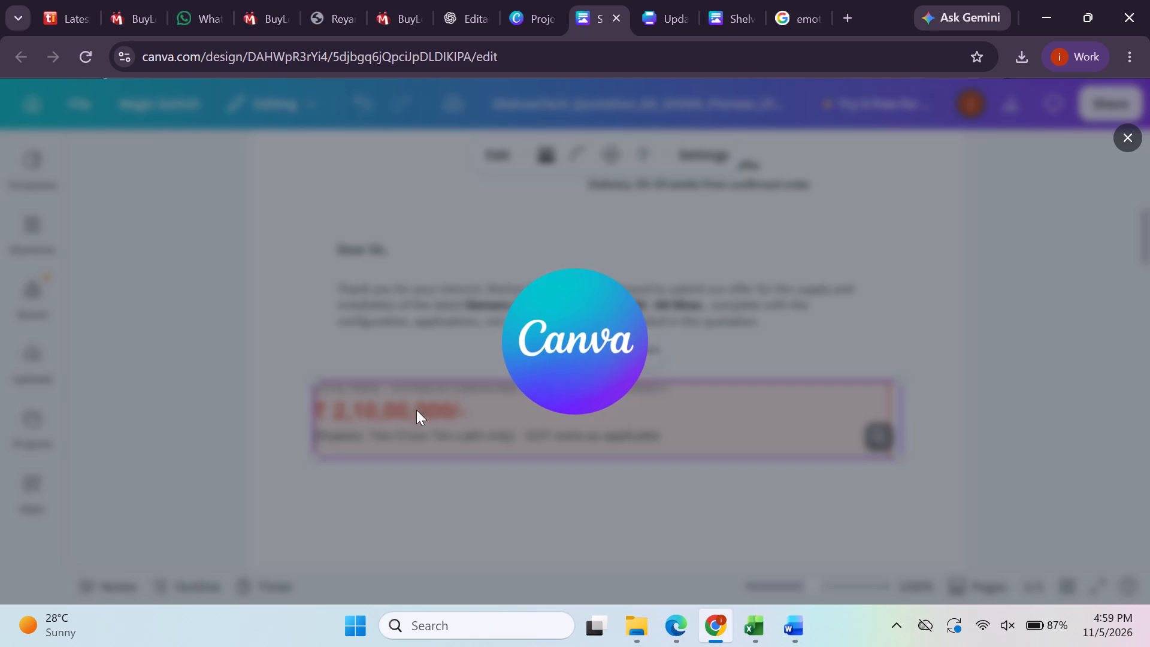
click(619, 361)
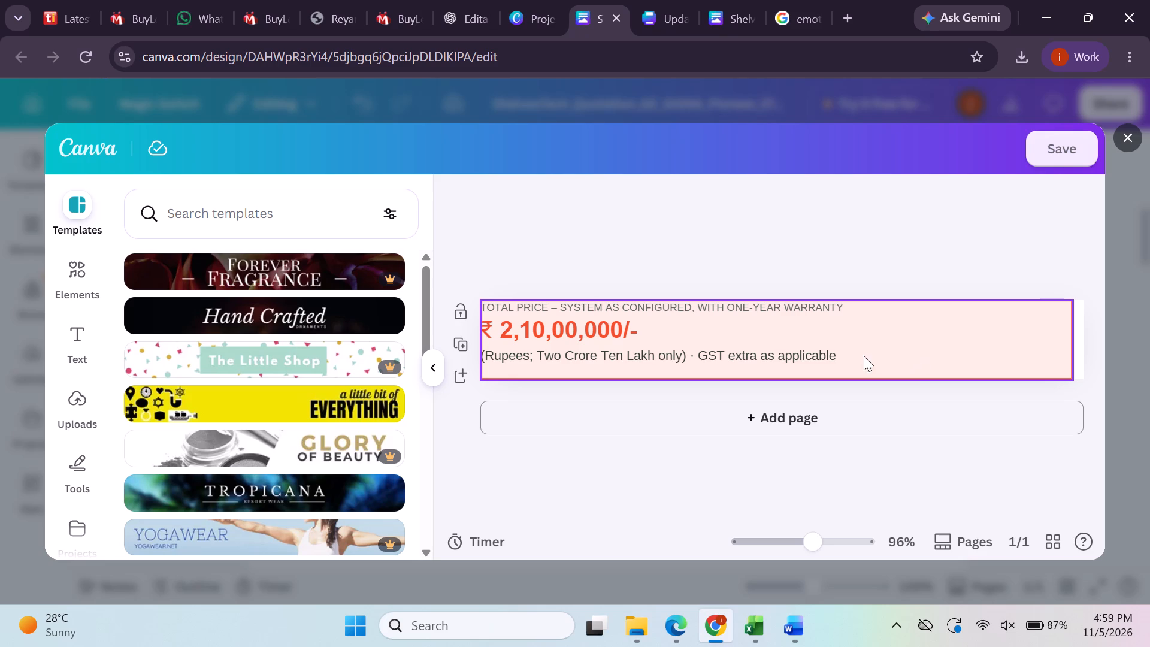
double_click(547, 330)
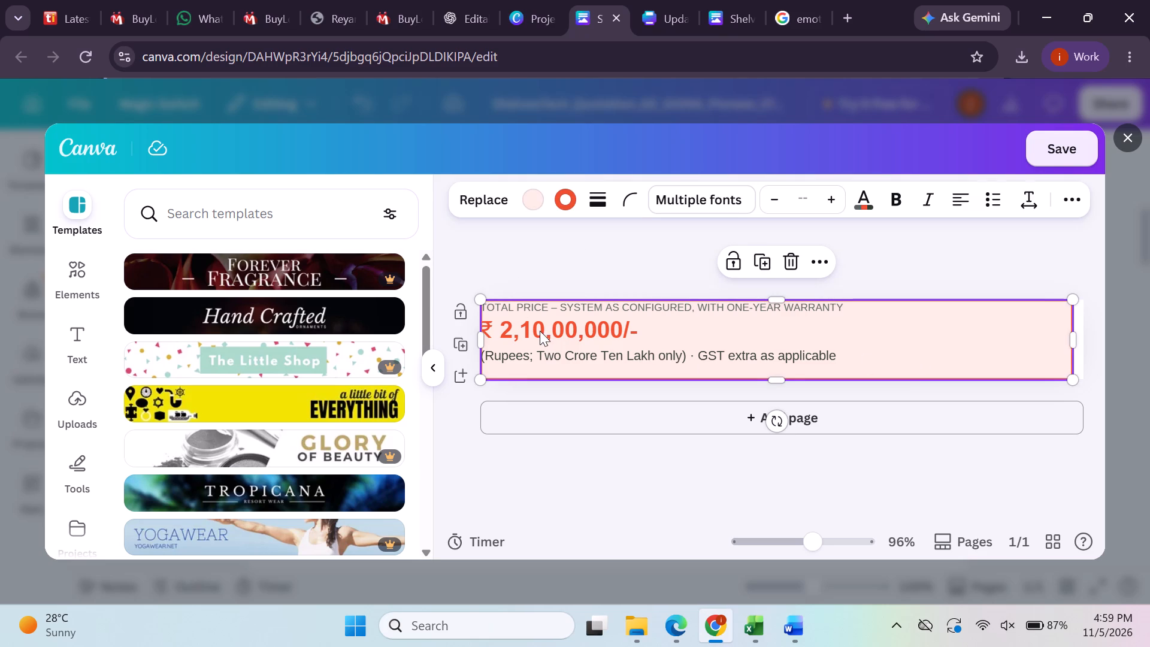
double_click(540, 331)
click(541, 330)
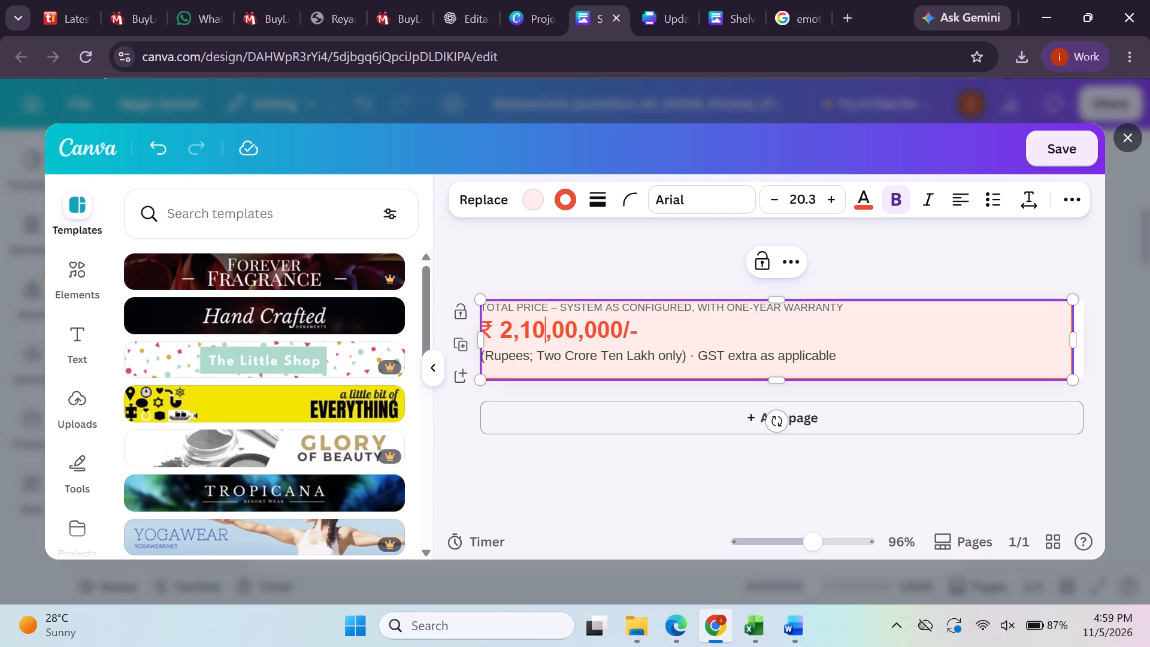
click(513, 331)
key(BackSpace)
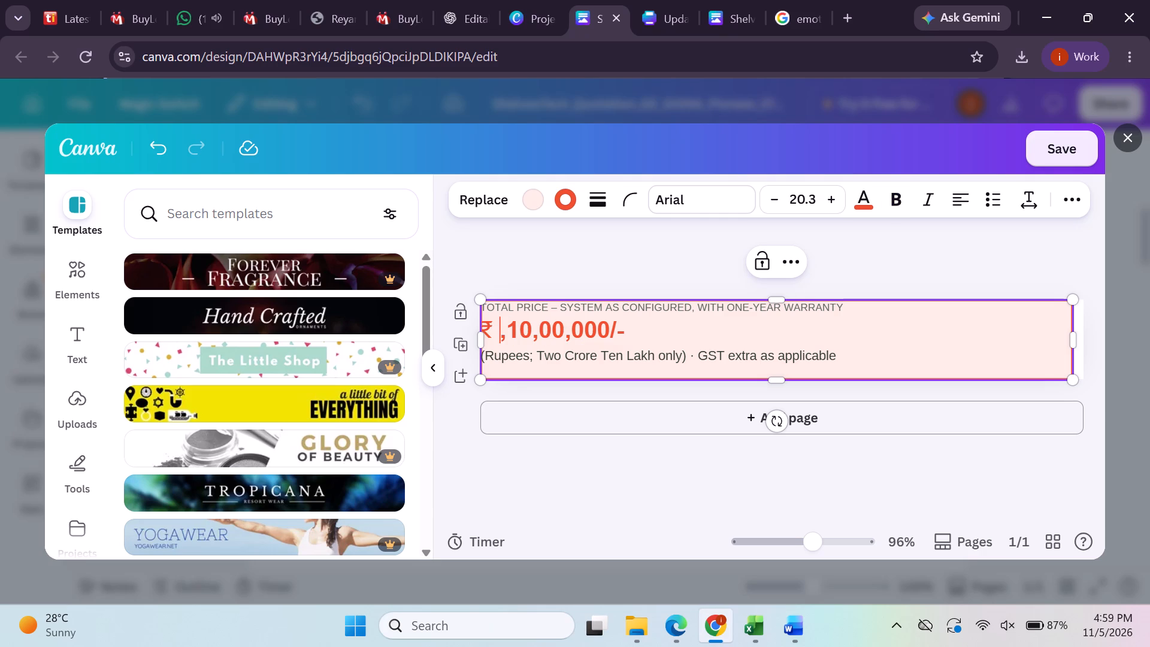
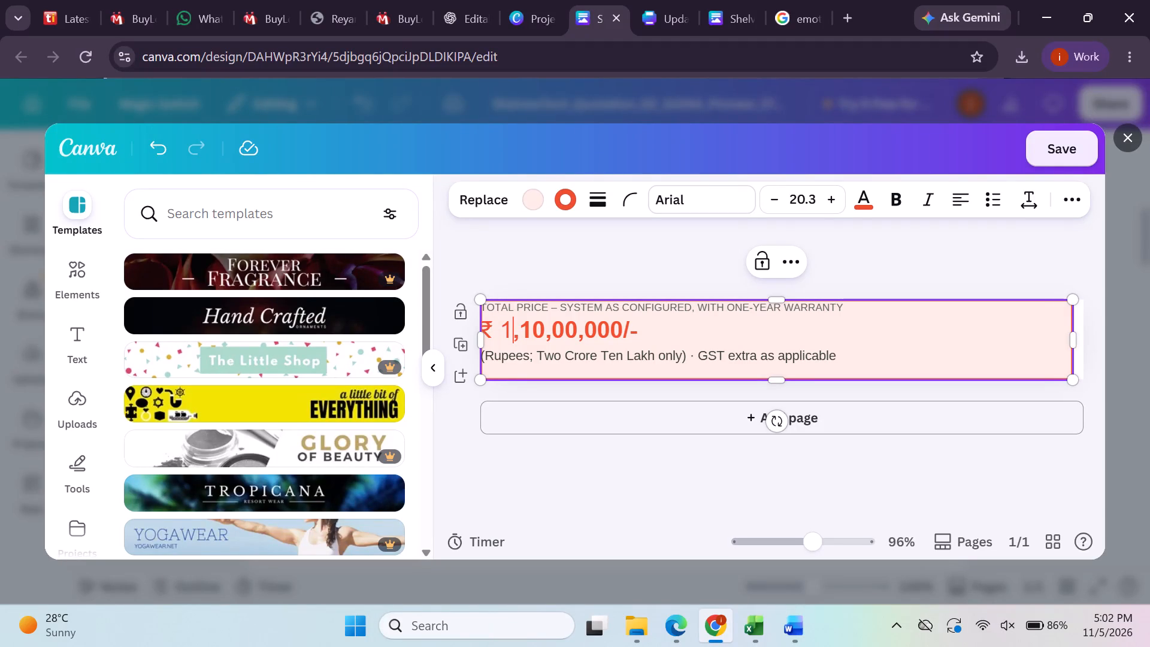
Complete the total price figure so that it reads ₹ 1,95,00,000/-.
click(541, 329)
key(BackSpace)
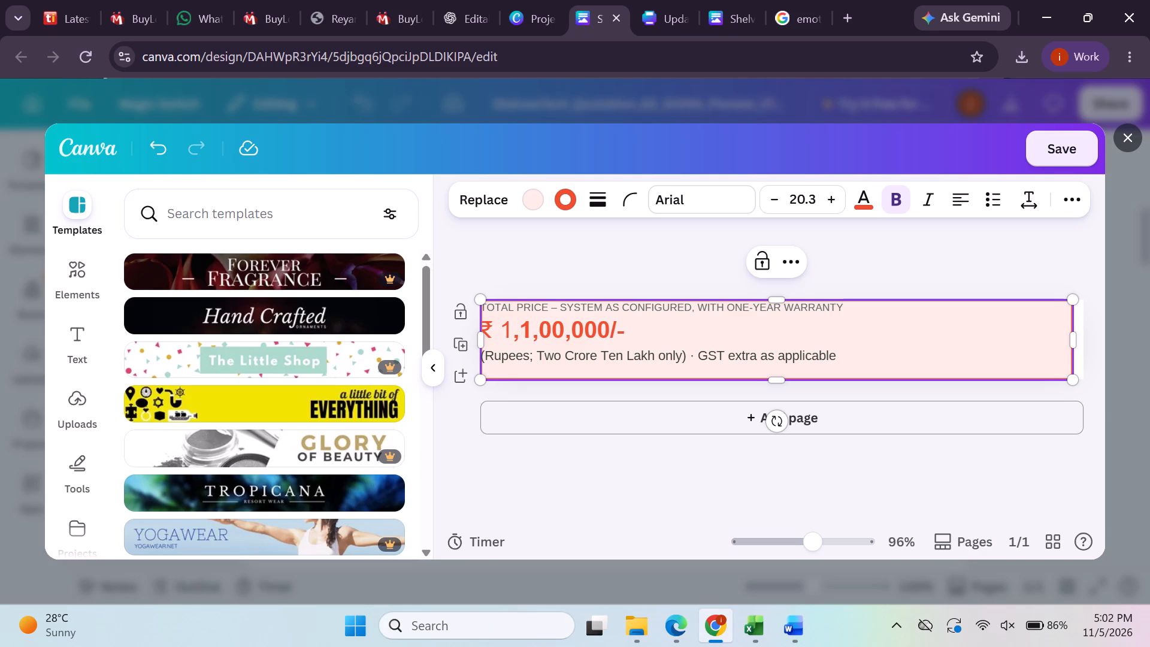
key(BackSpace)
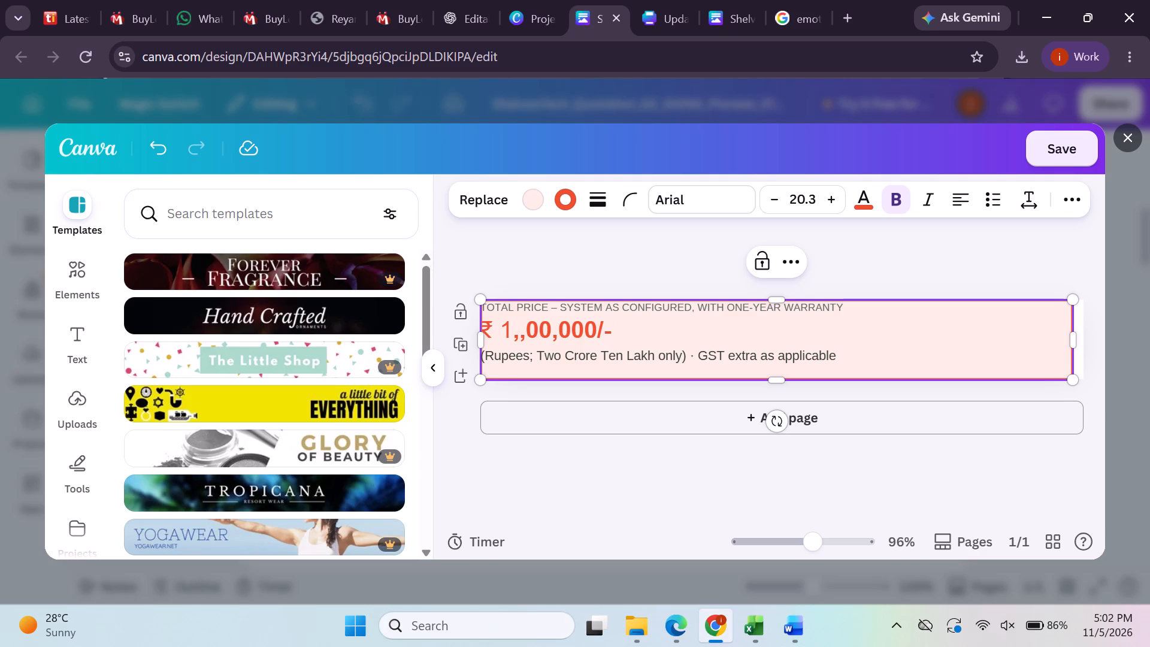
text(95)
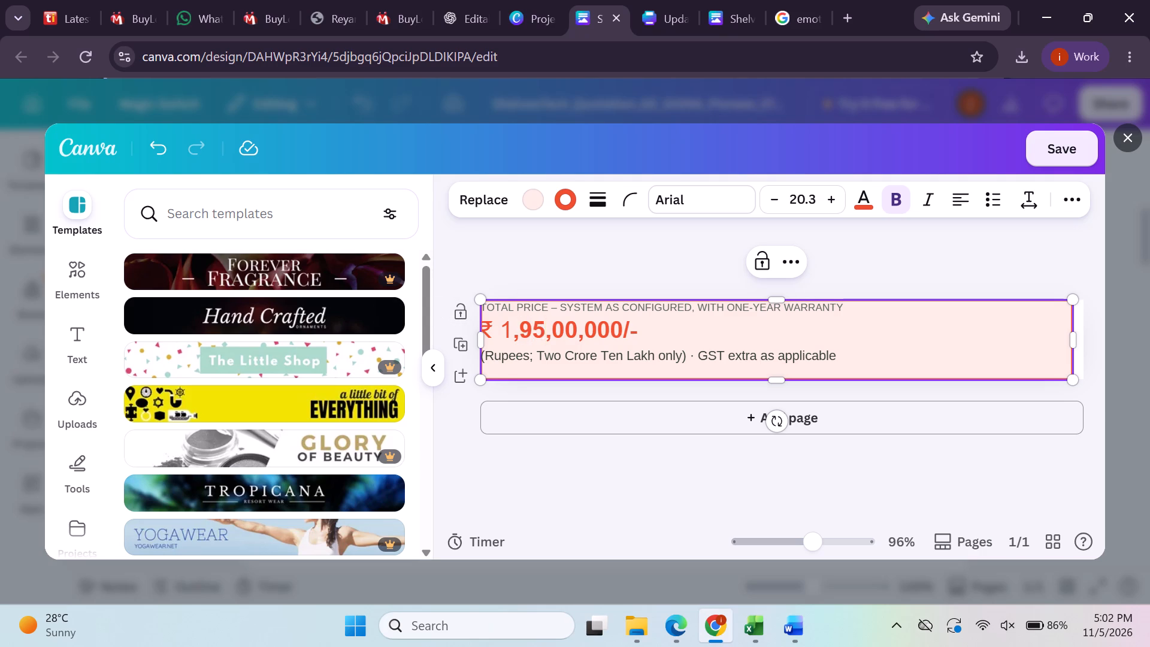
Make the leading digit 1 of the rupee amount bold to match the rest of the price.
click(513, 325)
drag(503, 330, 509, 329)
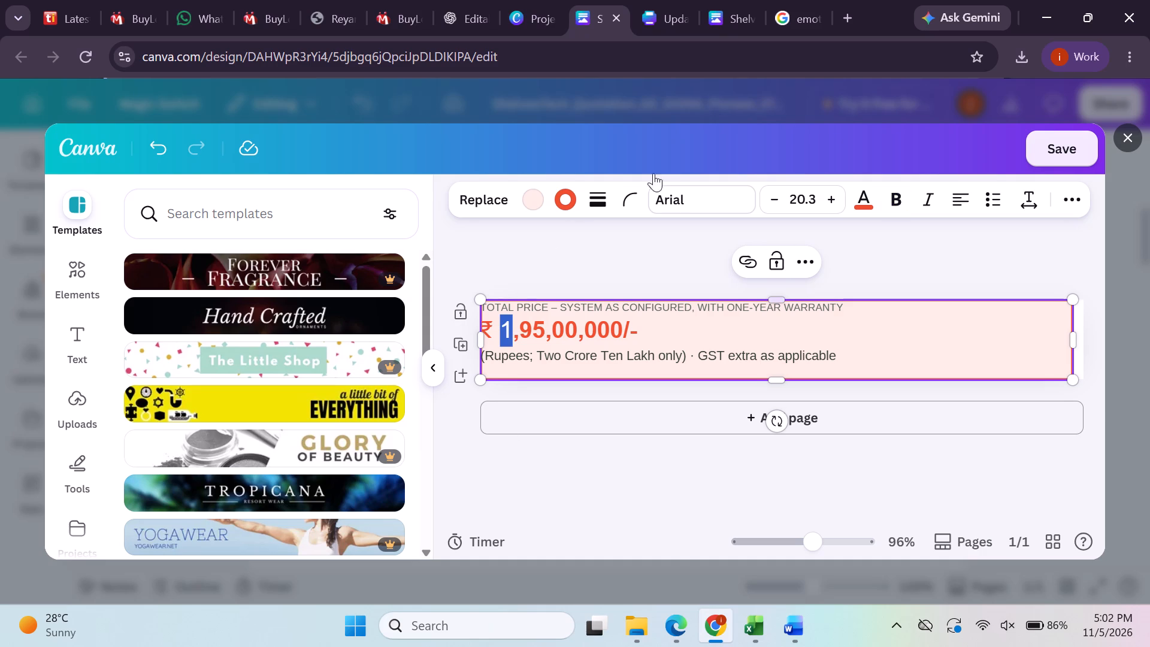
click(897, 199)
Reword the amount in words below the price to "One Crore Ninety-five Lakh only".
click(558, 356)
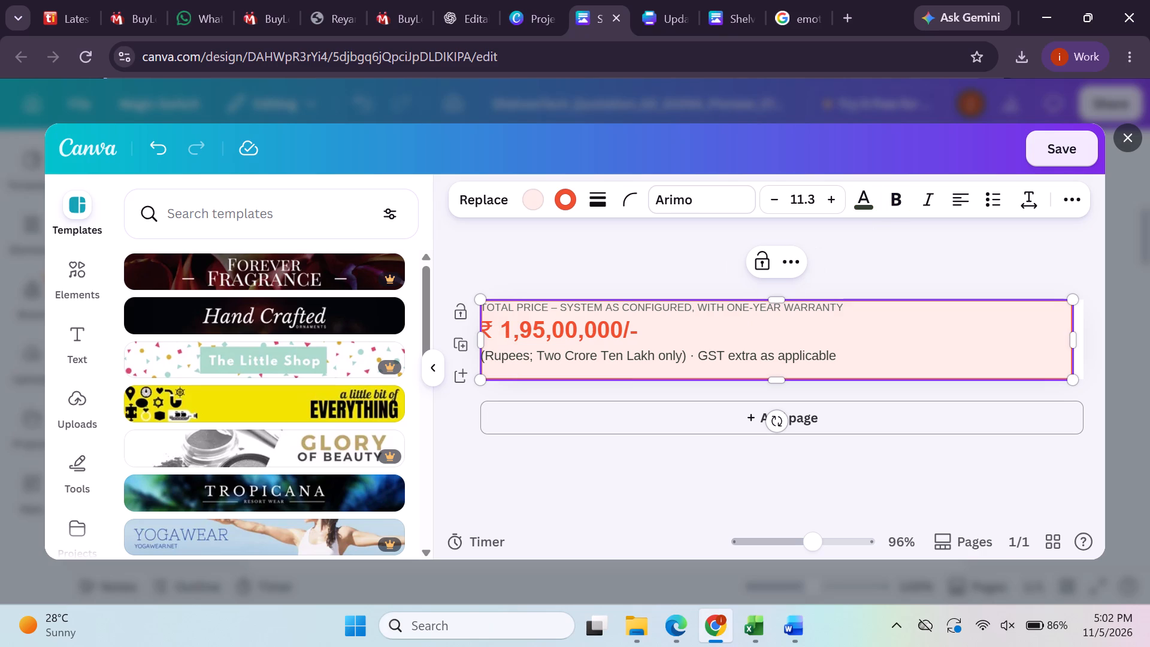
key(BackSpace)
key(BackSpace)
key(BackSpace)
text(one)
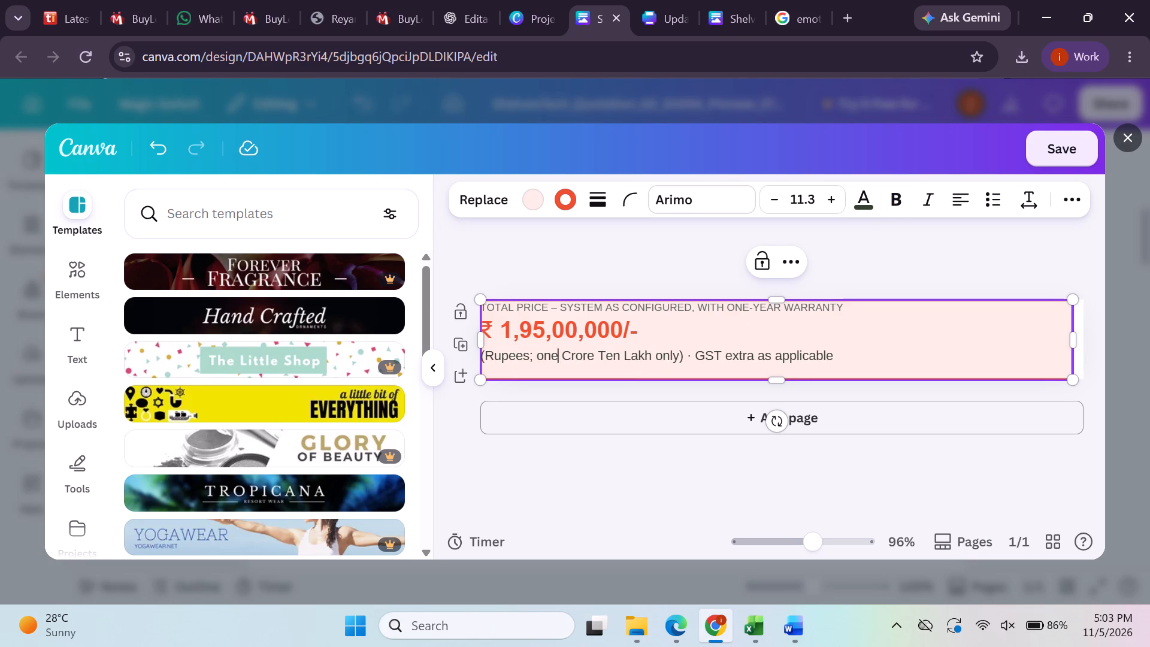
click(544, 356)
key(BackSpace)
key(o)
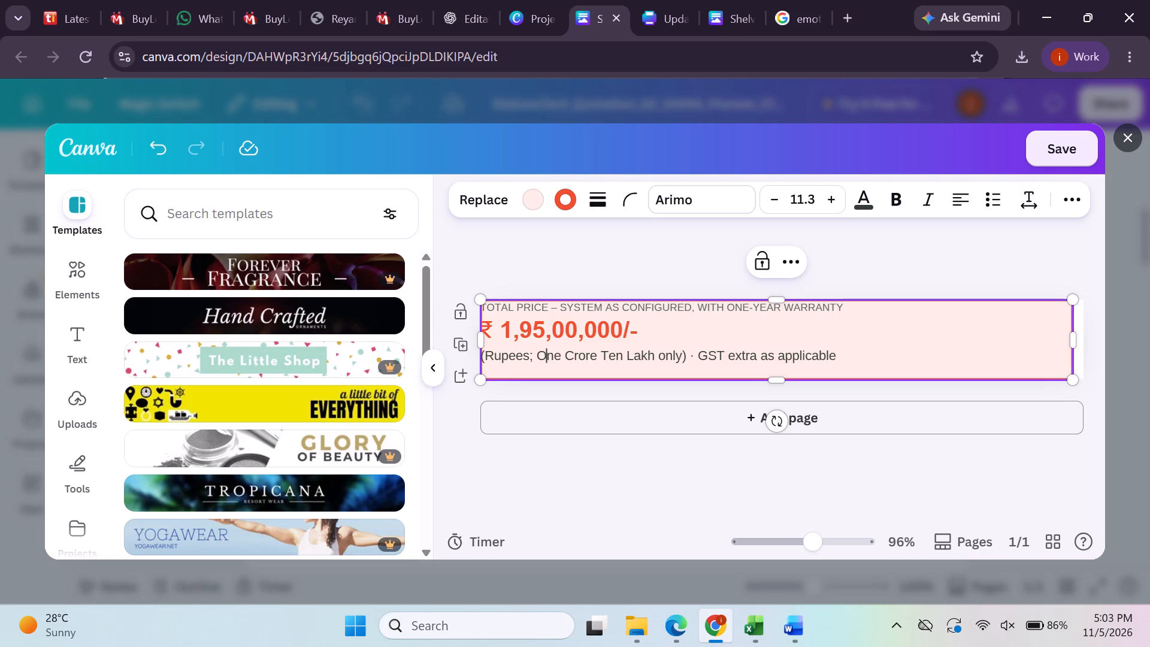
click(616, 355)
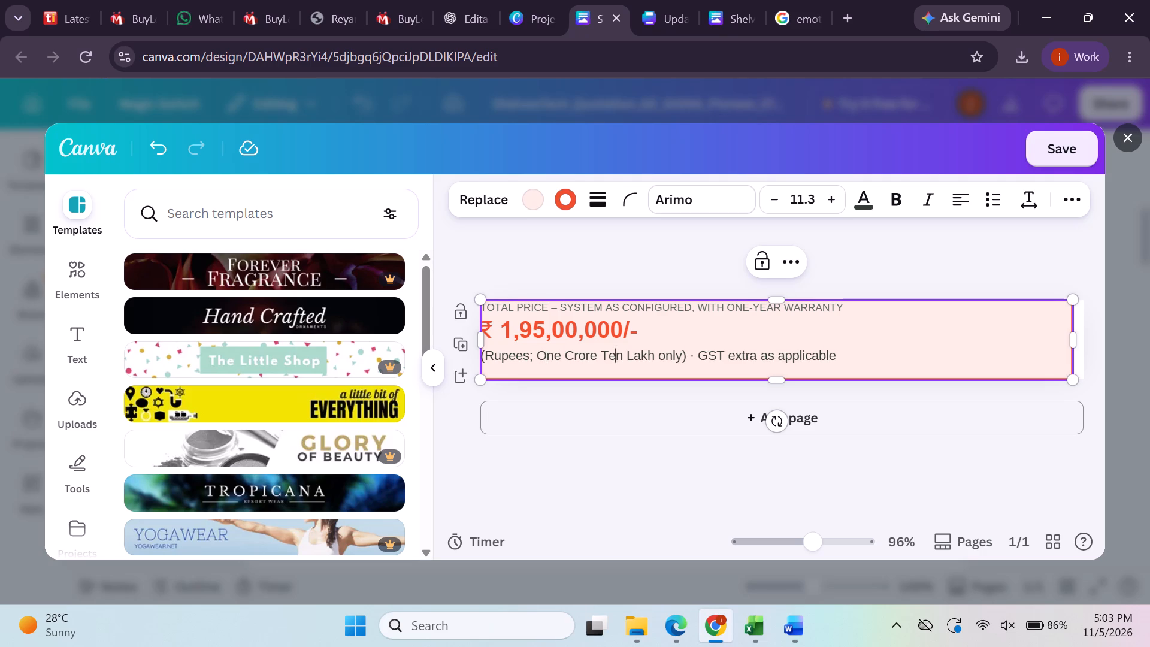
click(625, 356)
key(BackSpace)
key(BackSpace)
key(BackSpace)
key(9)
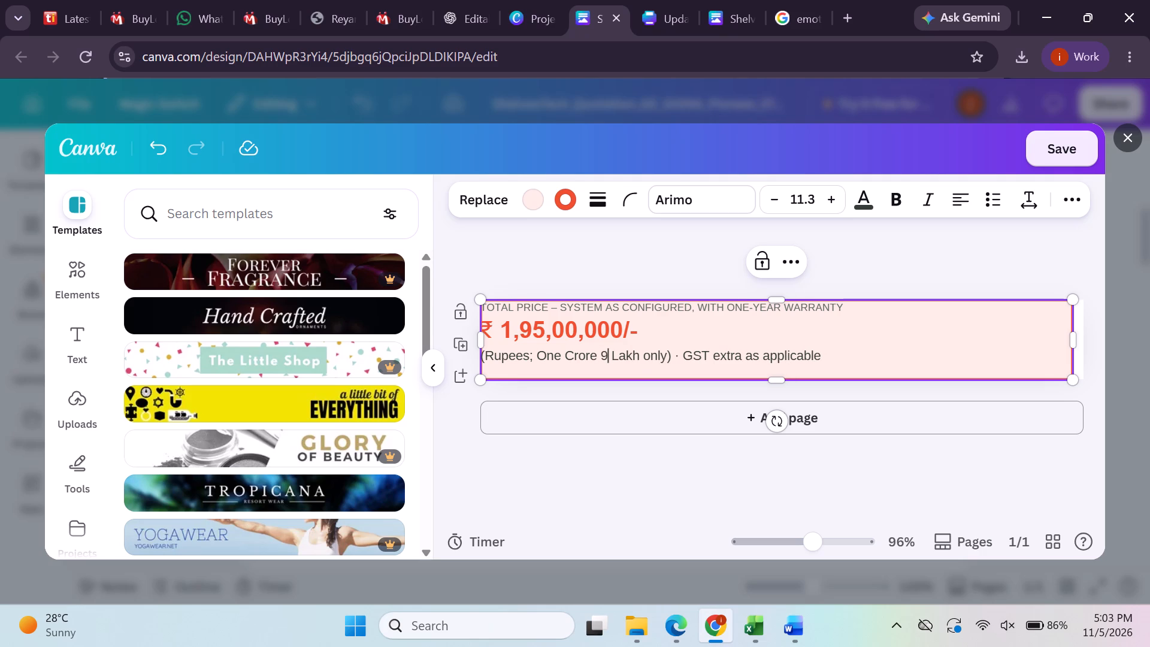
key(BackSpace)
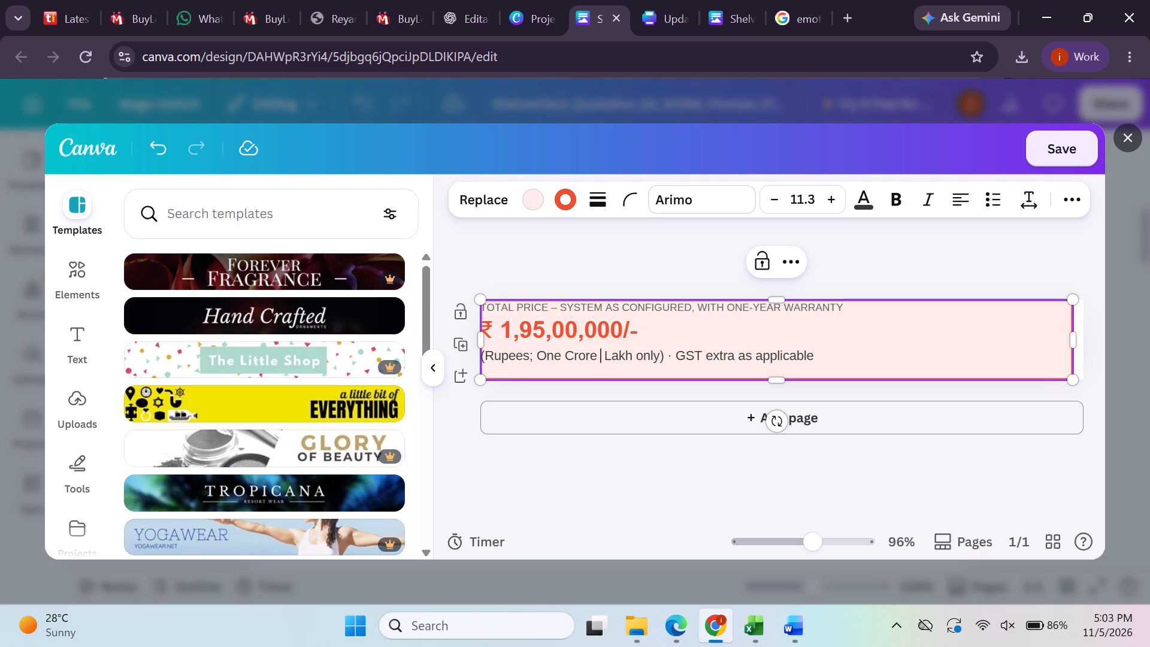
text(NIN)
key(BackSpace)
key(BackSpace)
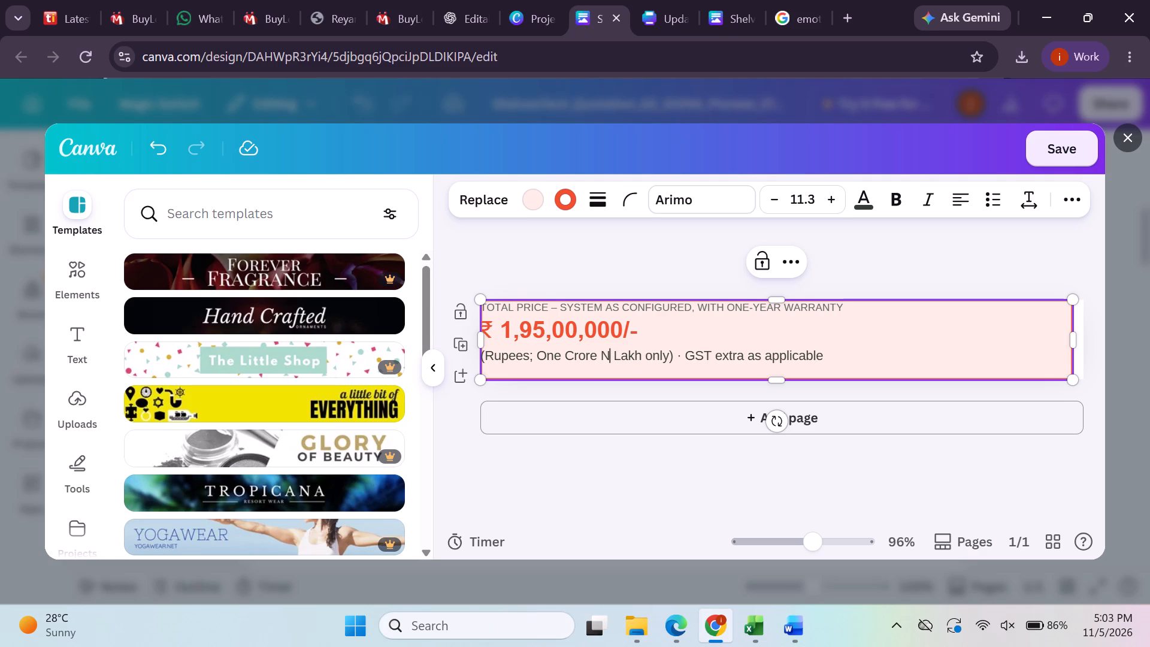
text(inety)
key(minus)
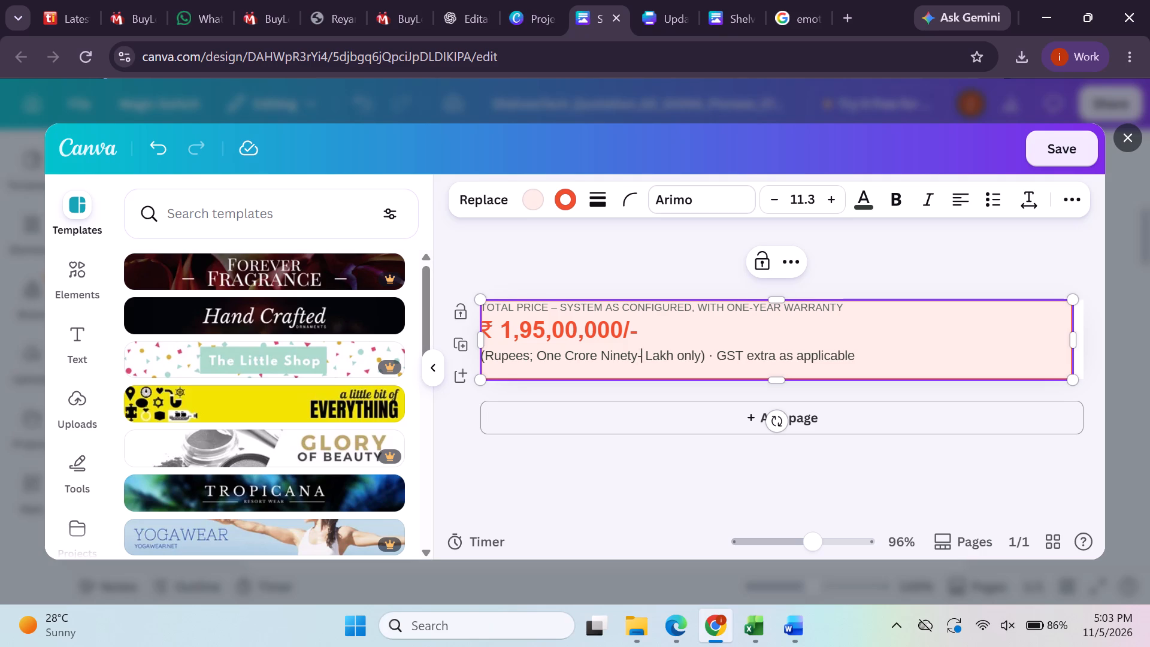
text(five)
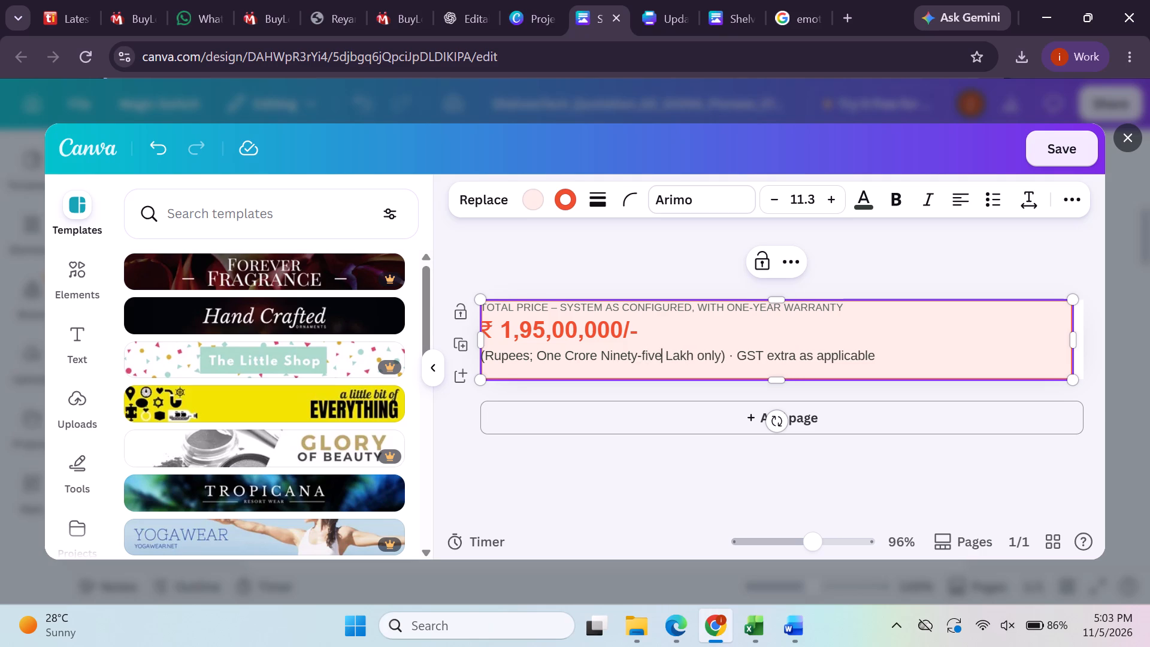
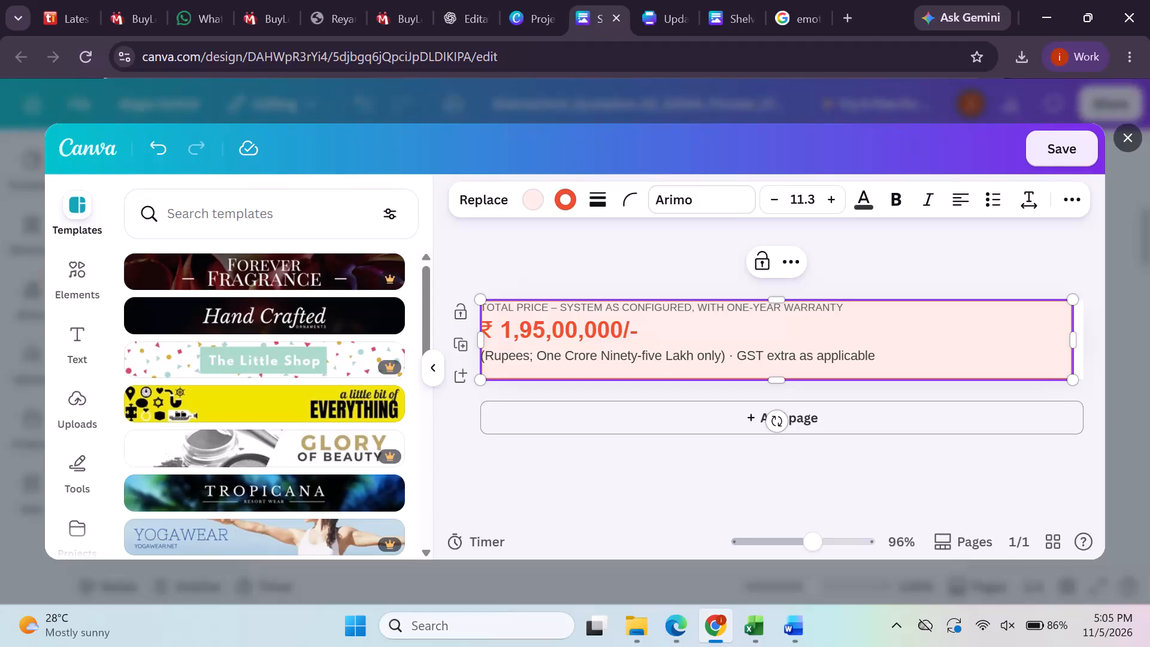
Save the edited total price block back into the quotation document.
scroll(789, 394, down, 1)
scroll(854, 418, down, 1)
click(938, 466)
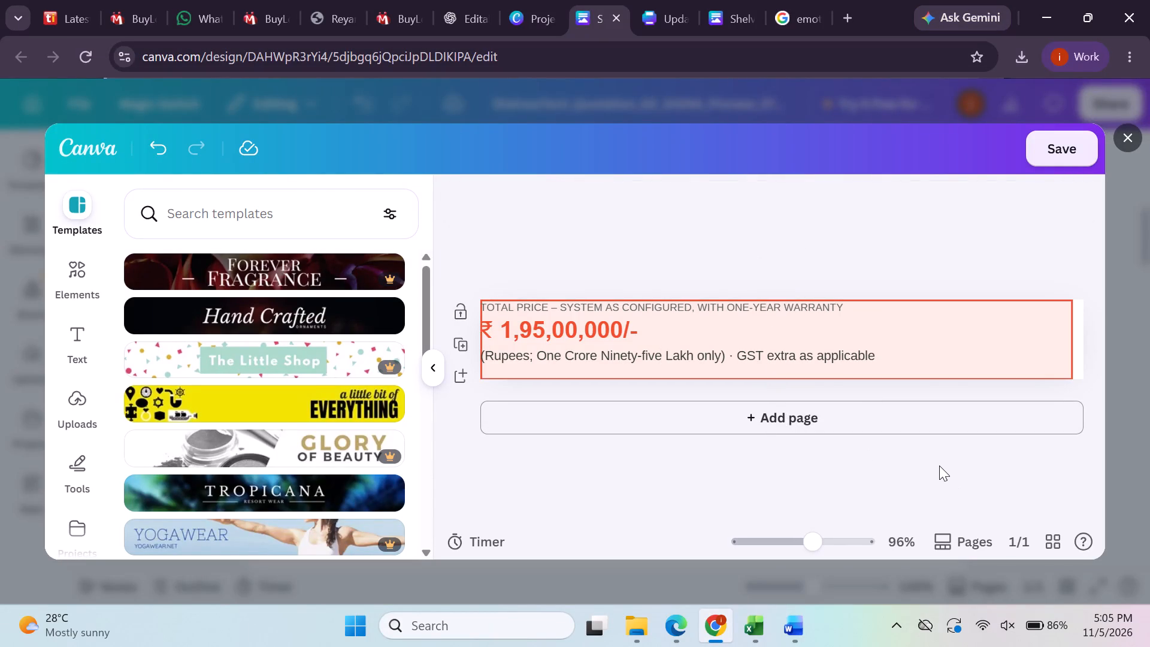
scroll(939, 465, down, 3)
scroll(937, 444, up, 3)
click(436, 371)
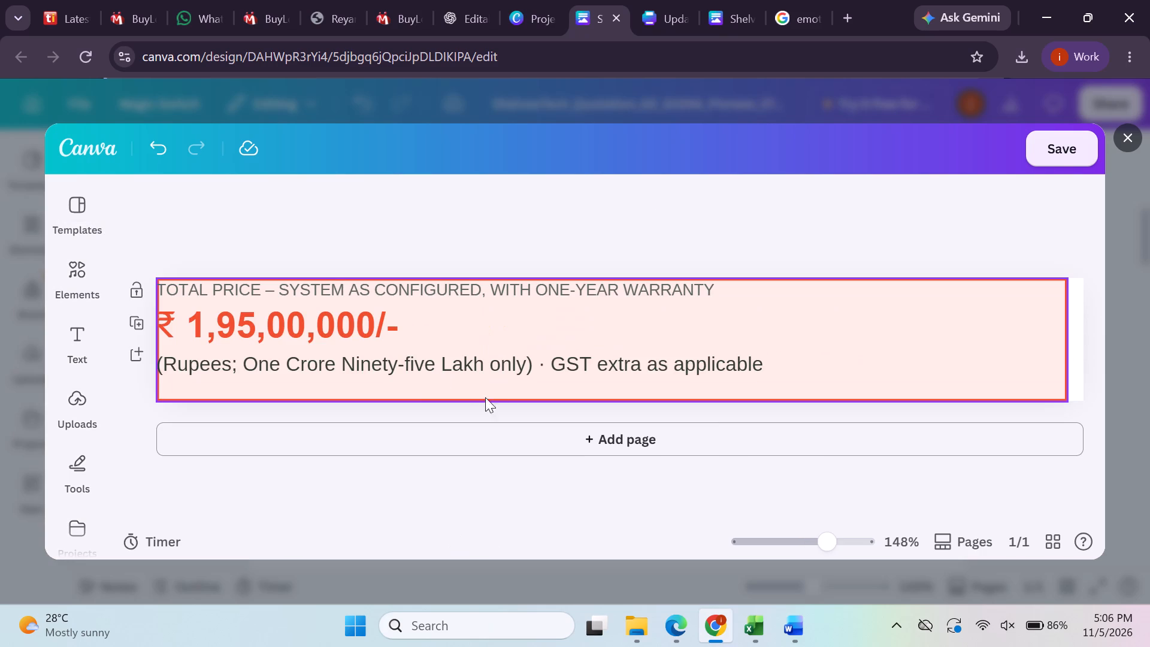
scroll(725, 332, down, 1)
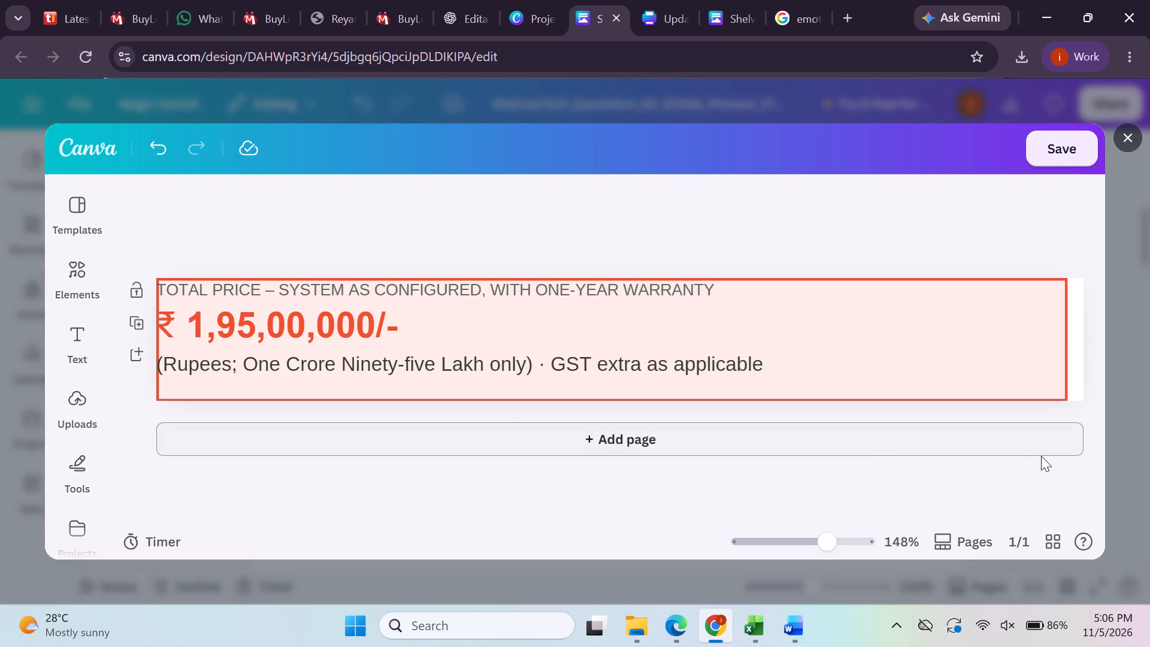
scroll(1042, 453, down, 1)
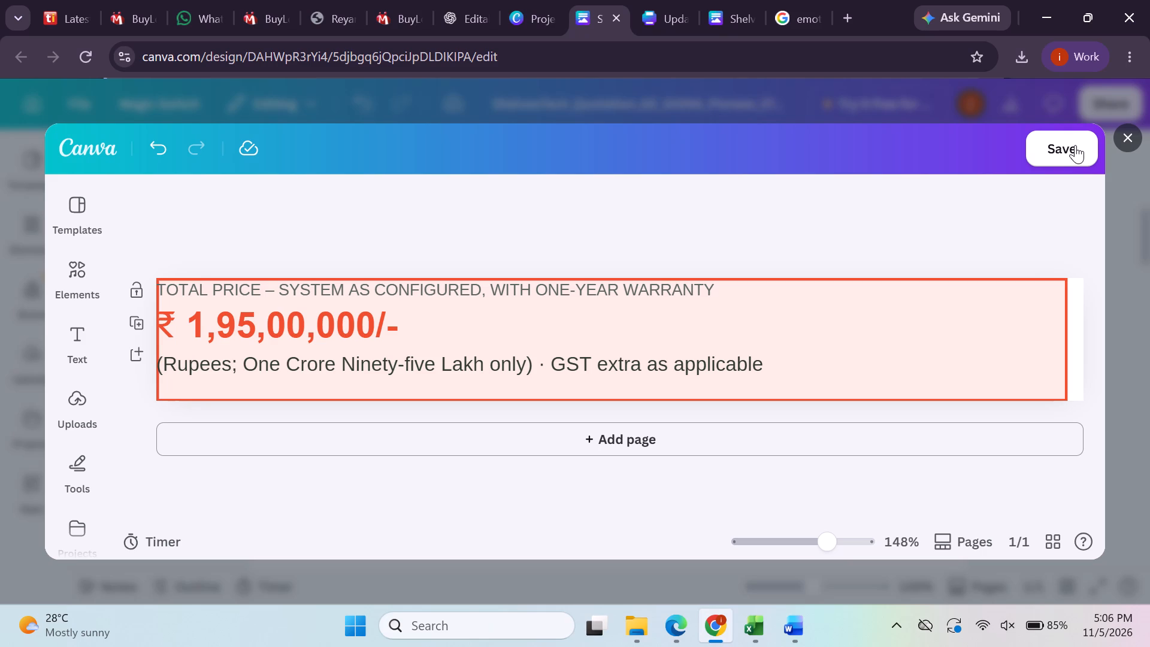
click(1075, 145)
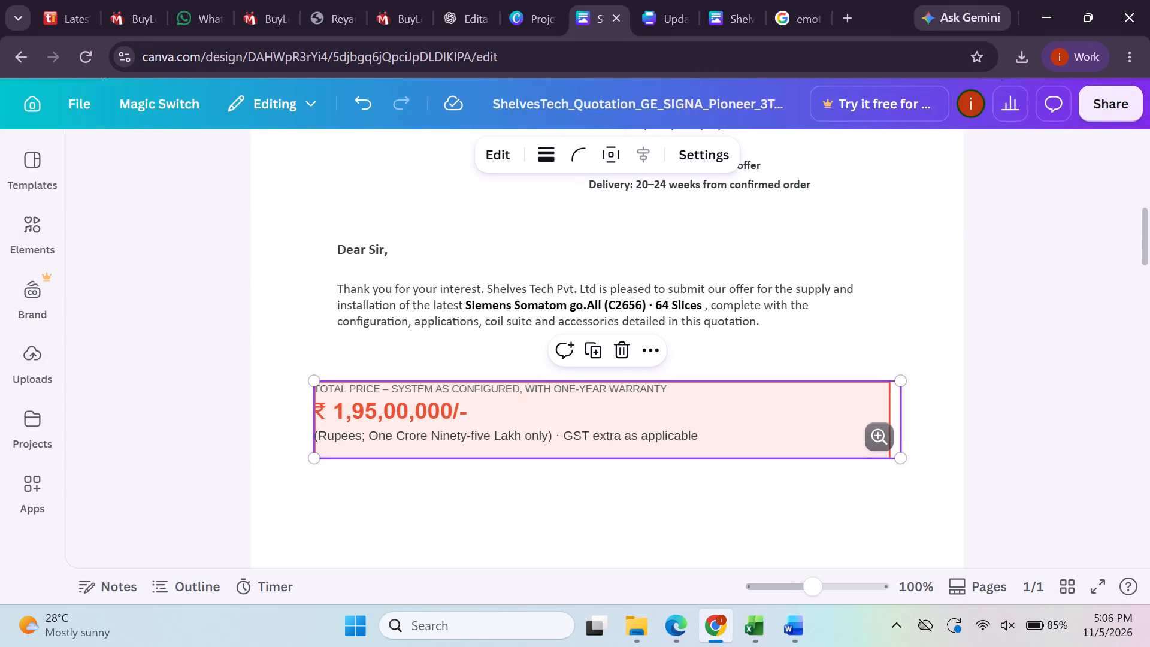
Set the amount of the Siemens Somatom go.All line in the Commercial Offer table to 1,95,00,000.
scroll(827, 271, down, 4)
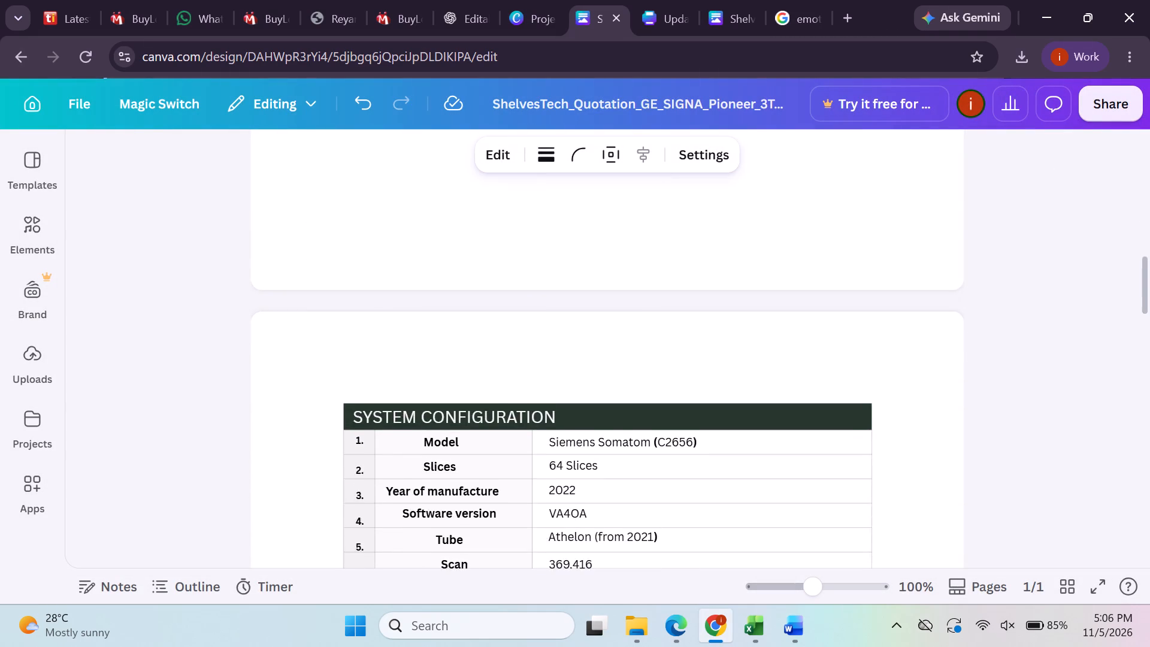
scroll(827, 270, down, 2)
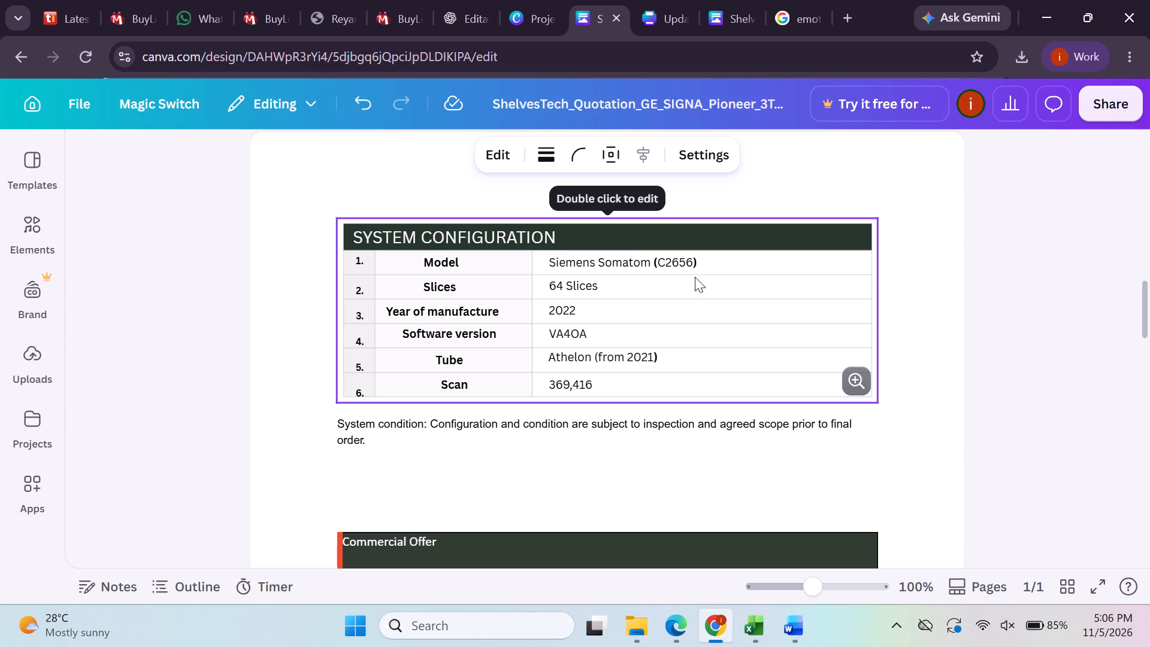
scroll(599, 310, down, 4)
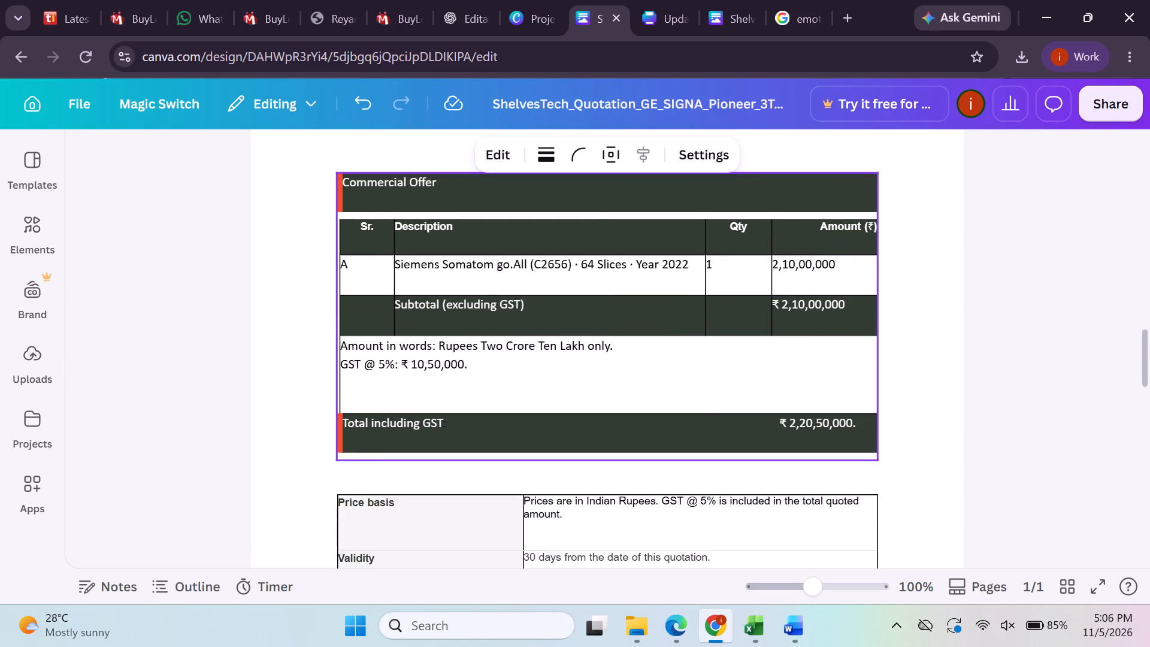
click(780, 267)
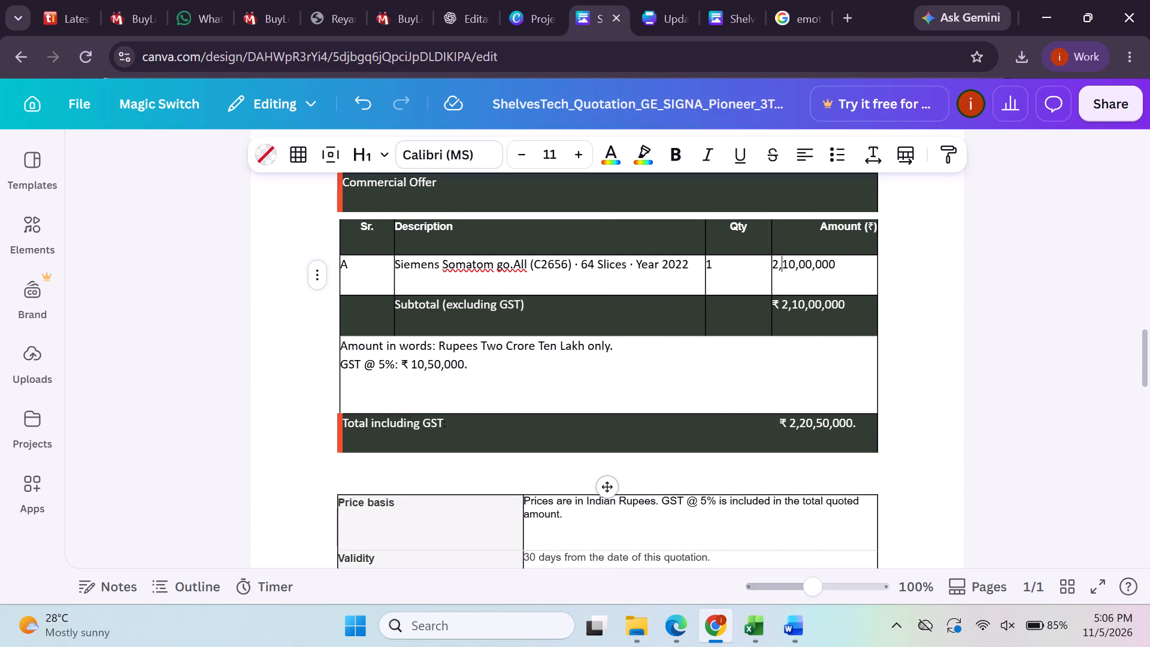
key(BackSpace)
key(BackSpace)
text(1,)
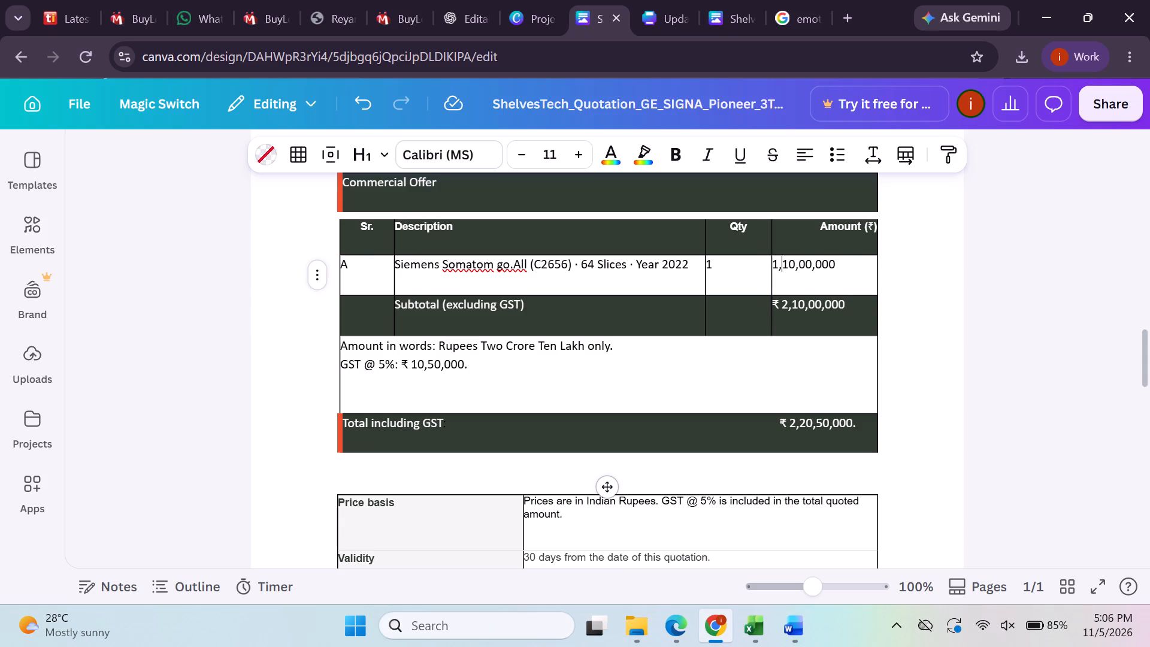
click(794, 266)
key(BackSpace)
key(BackSpace)
text(95)
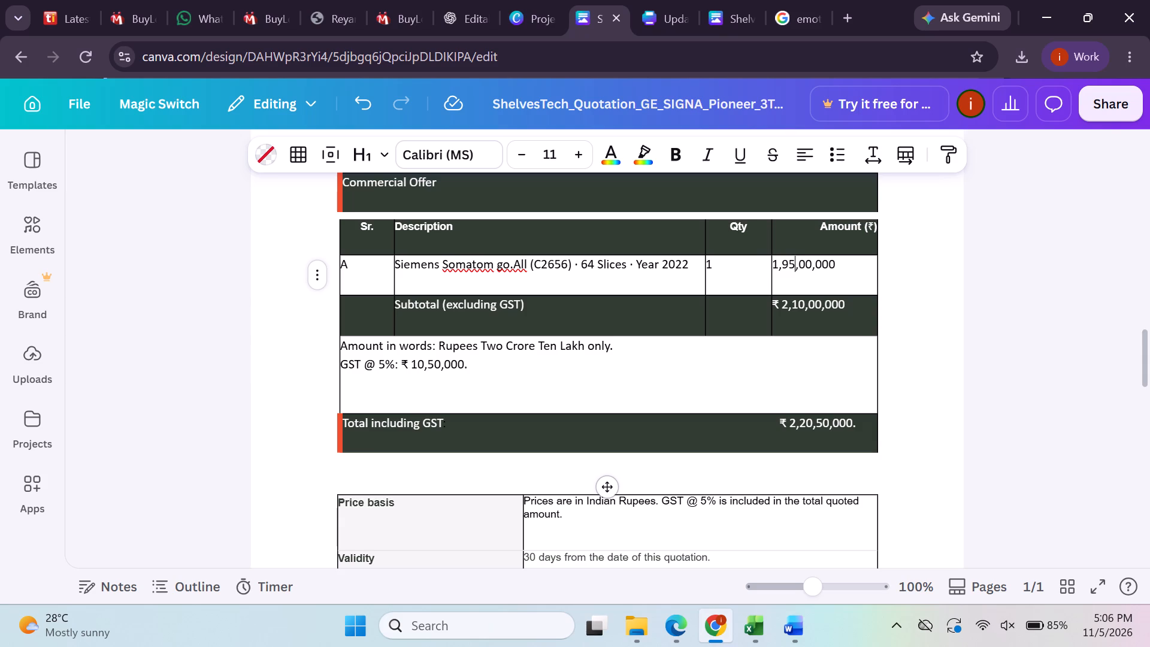
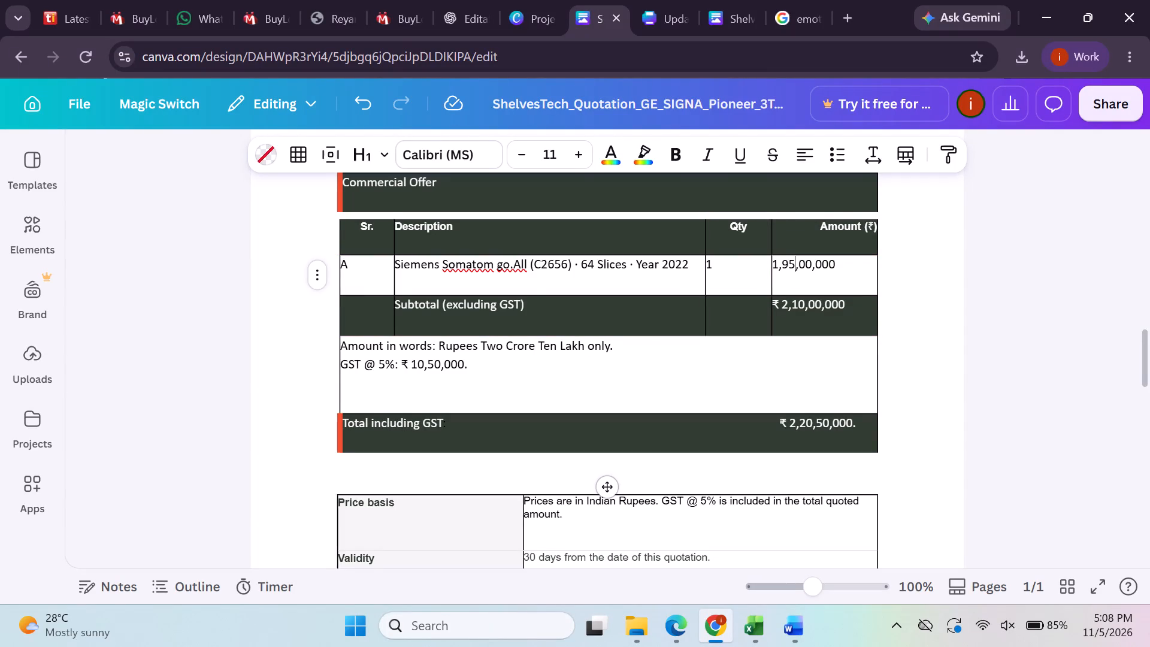
Change the amount in words below the Commercial Offer table to "Rupees One Crore Ninety-five Lakh only.".
click(504, 350)
key(BackSpace)
key(BackSpace)
key(BackSpace)
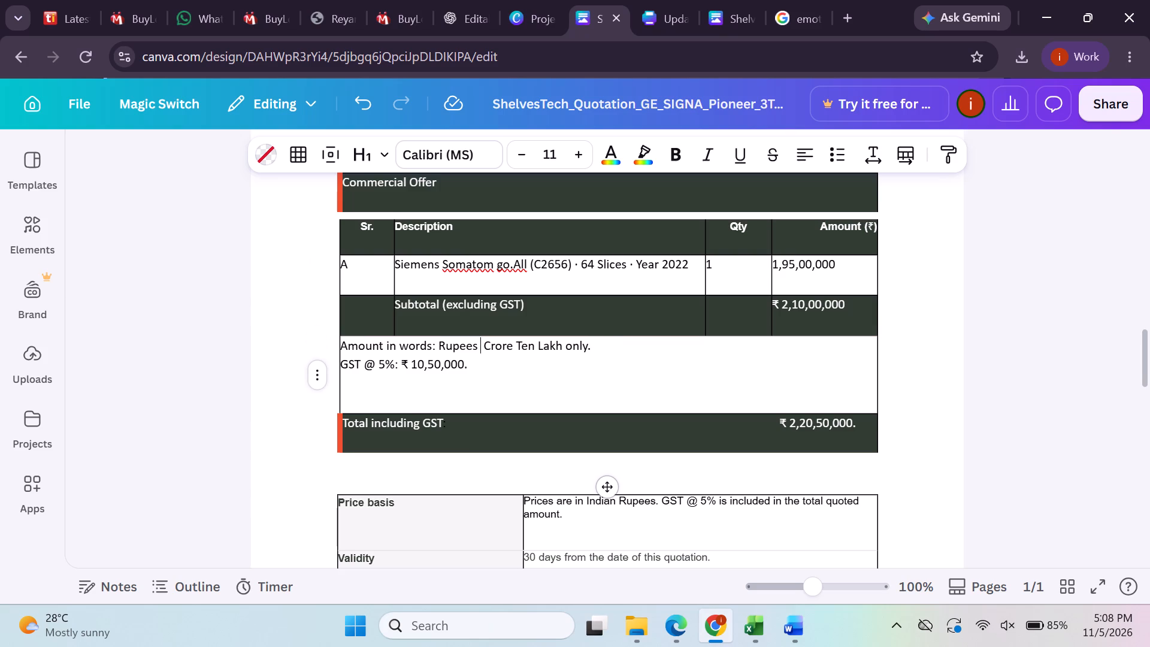
key(1)
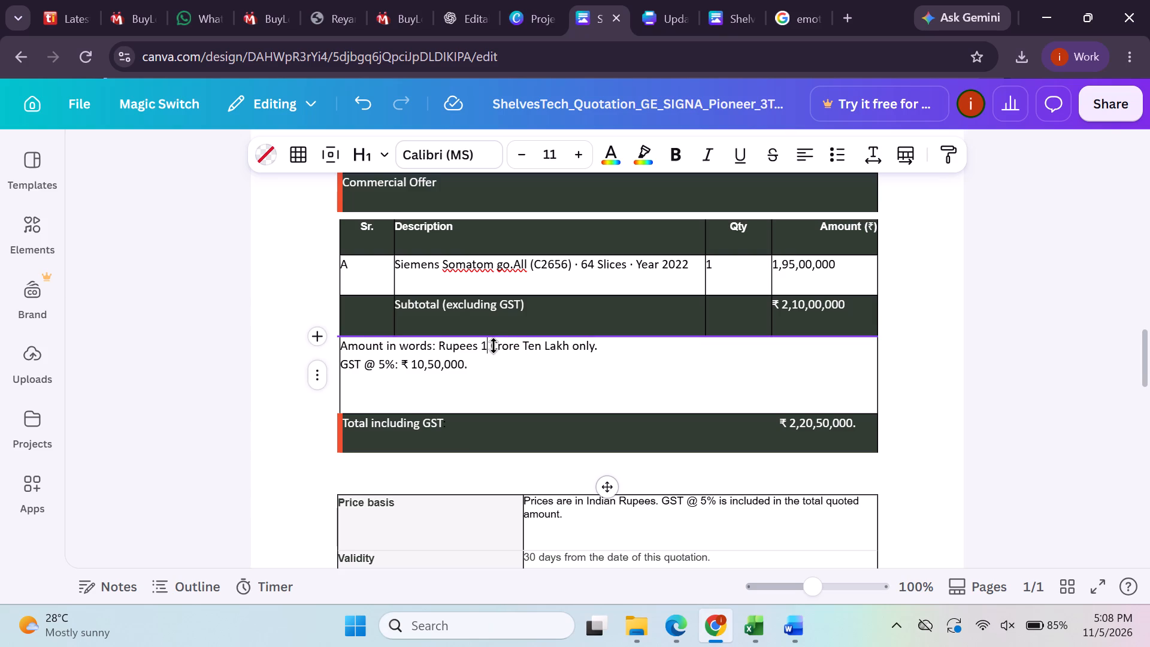
key(BackSpace)
text(ne)
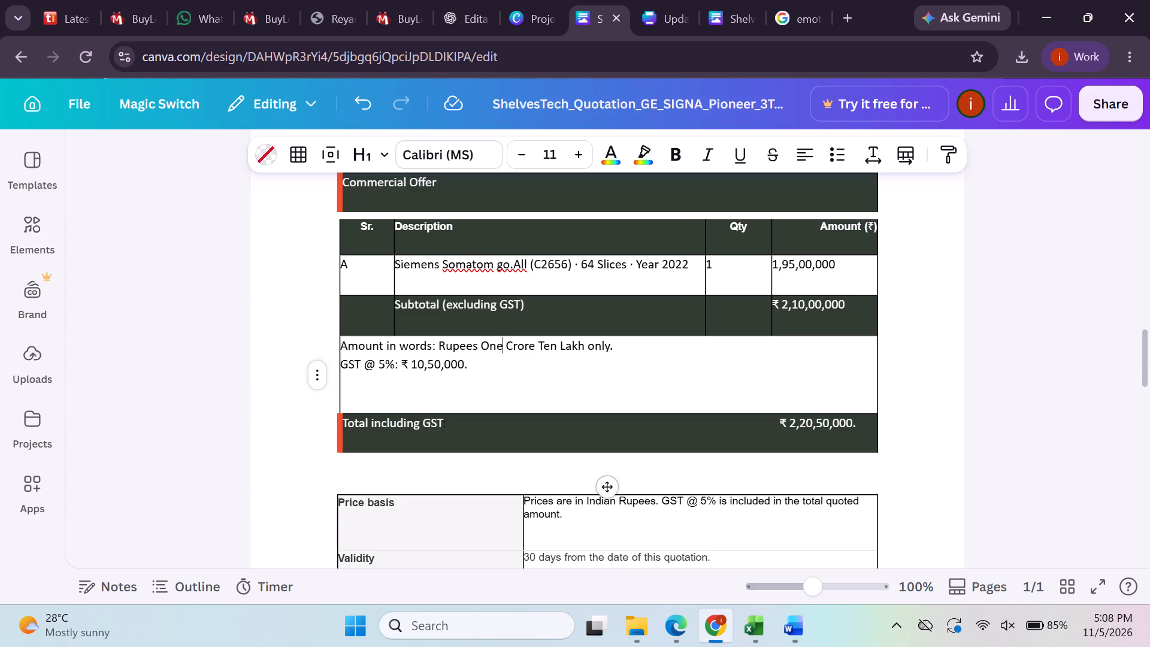
click(556, 345)
click(556, 345)
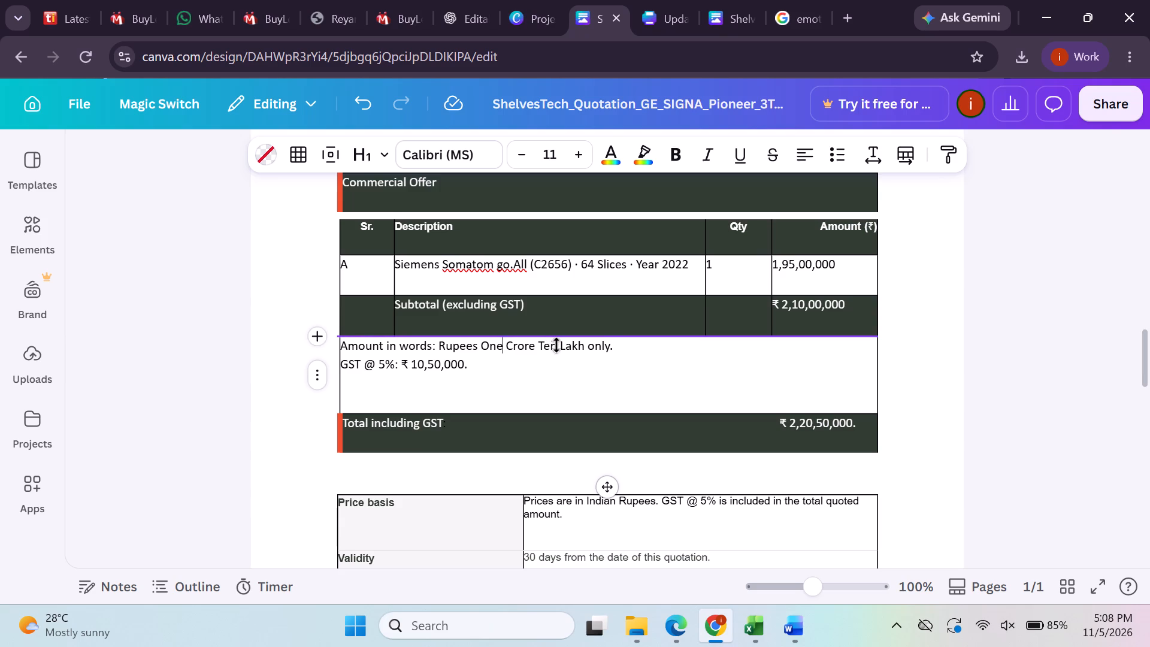
click(553, 346)
click(556, 351)
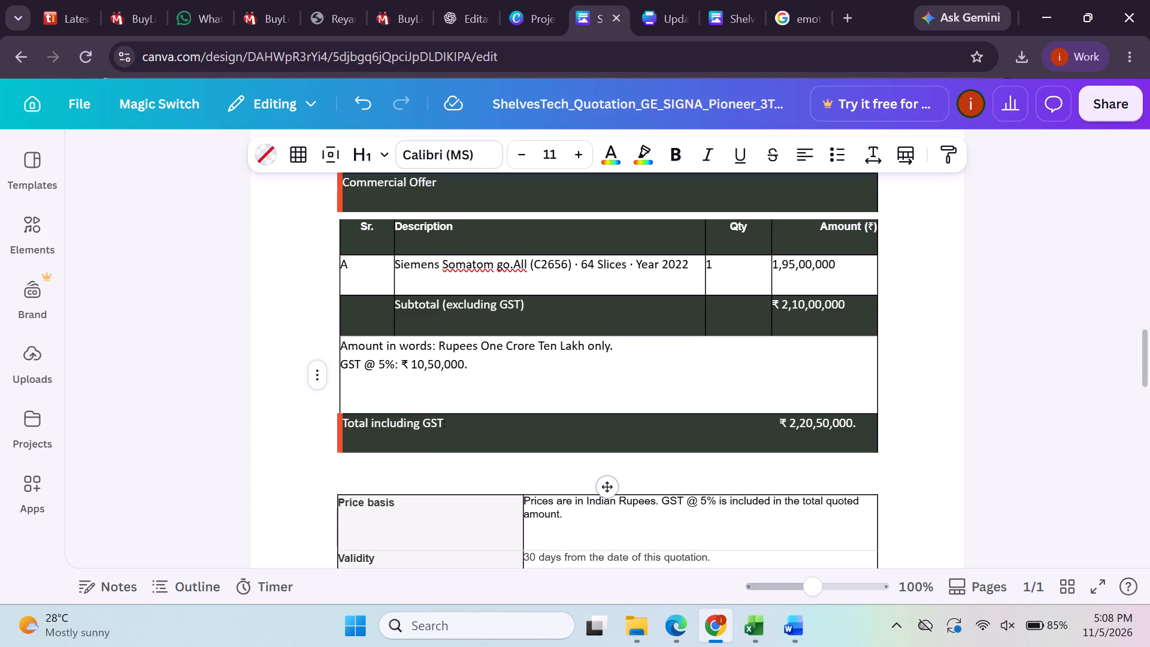
key(BackSpace)
key(BackSpace)
key(BackSpace)
text(inetu)
key(BackSpace)
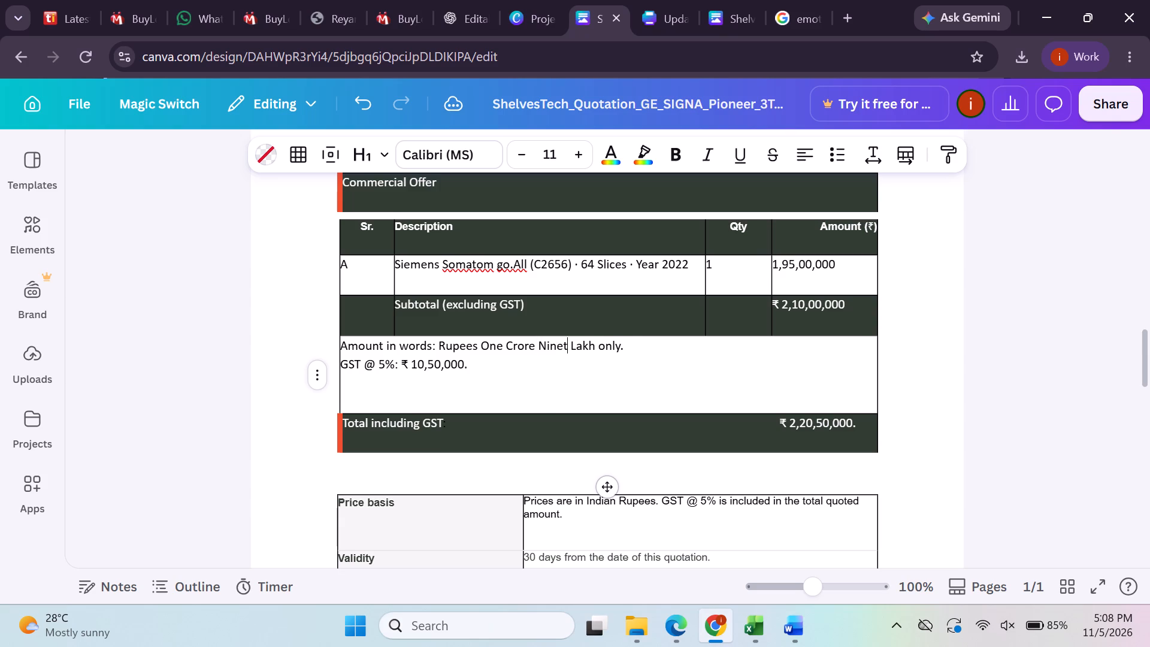
text(y-)
key(f)
text(ive)
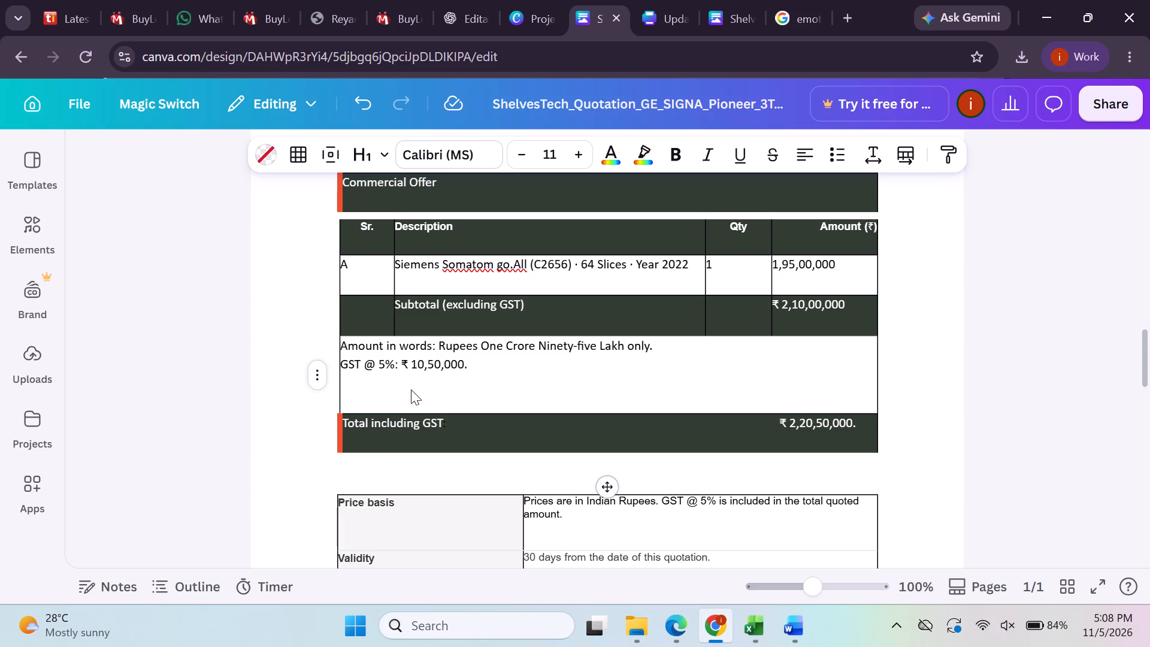
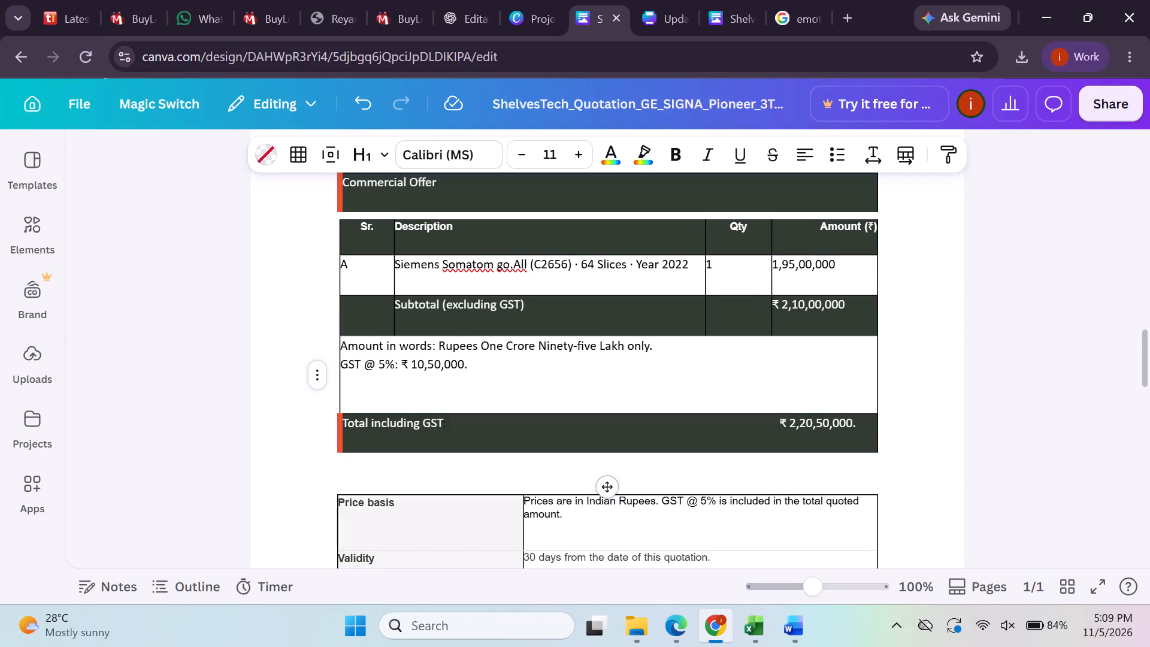
Change the GST line under the amount in words to "GST @ 18%: ₹ 35,10,000.".
click(435, 362)
key(BackSpace)
key(1)
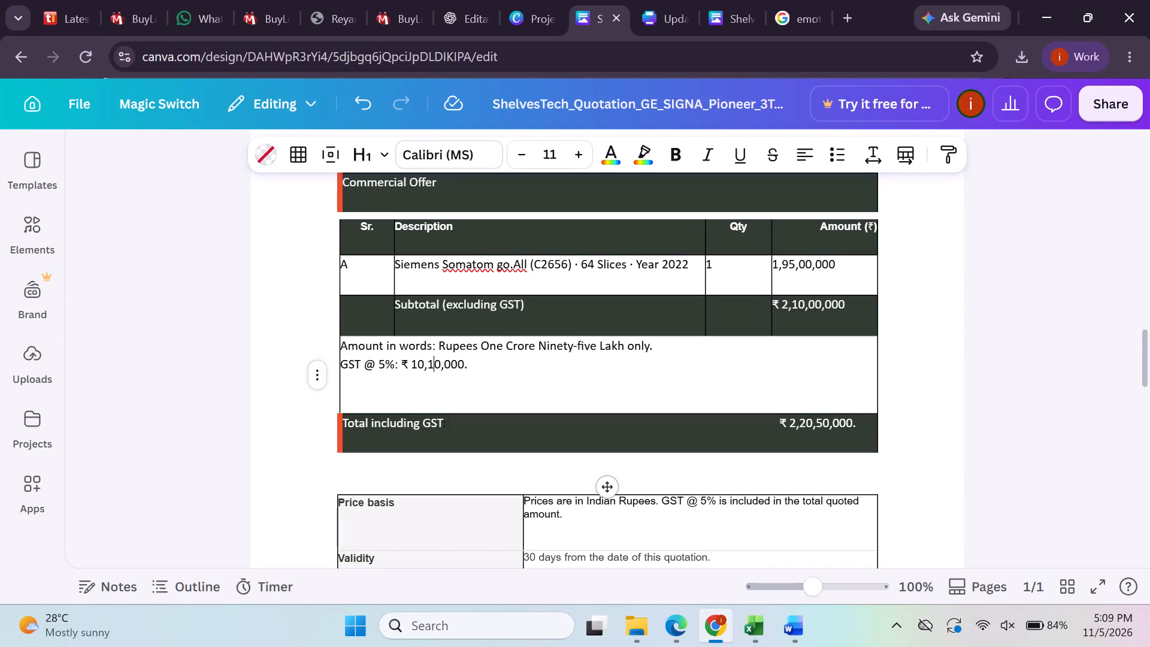
click(422, 365)
key(BackSpace)
key(BackSpace)
text(35)
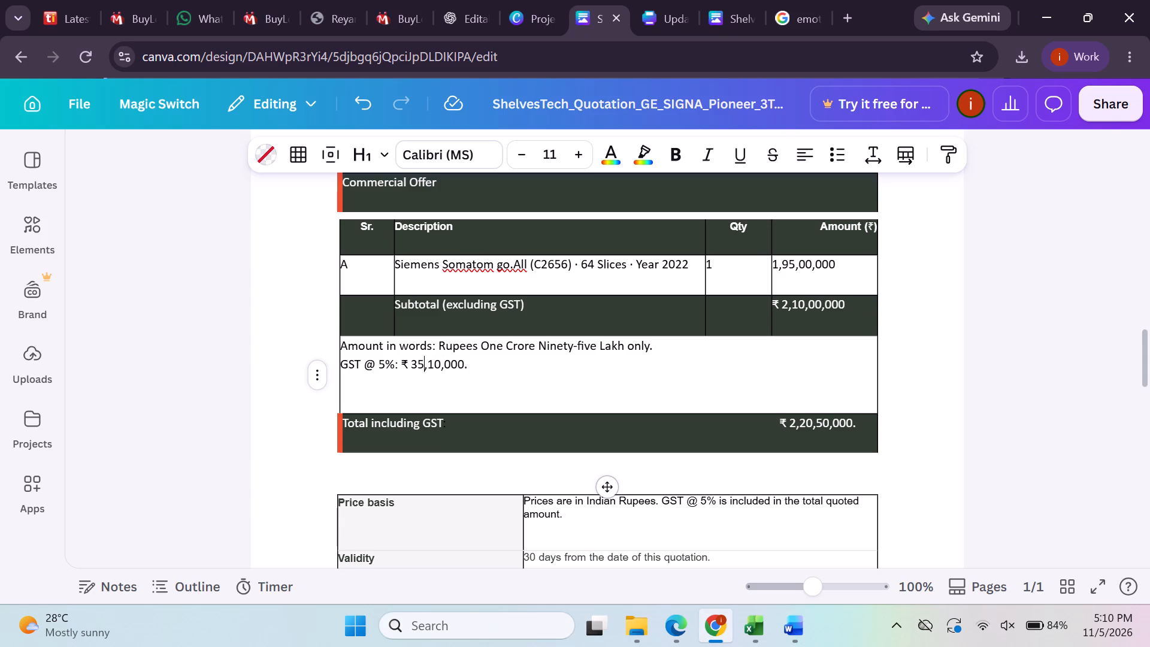
click(387, 365)
key(BackSpace)
text(18)
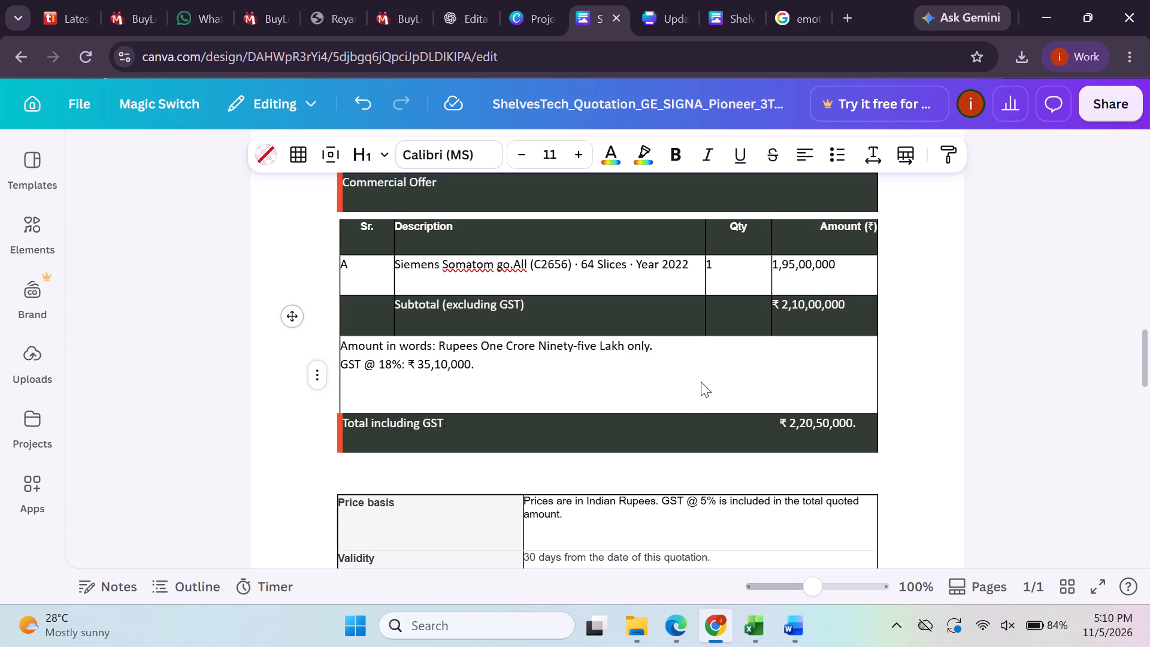
Set the Subtotal (excluding GST) amount in the Commercial Offer table to ₹ 1,95,00,000.
click(788, 309)
key(BackSpace)
key(1)
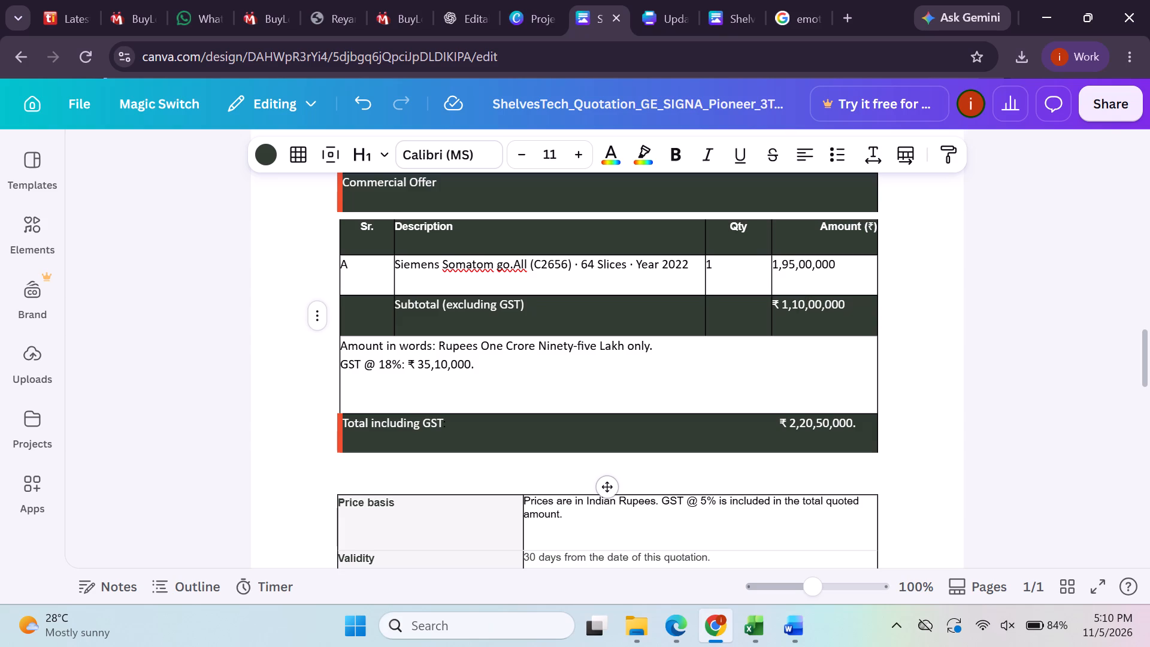
click(804, 311)
key(BackSpace)
key(BackSpace)
text(95)
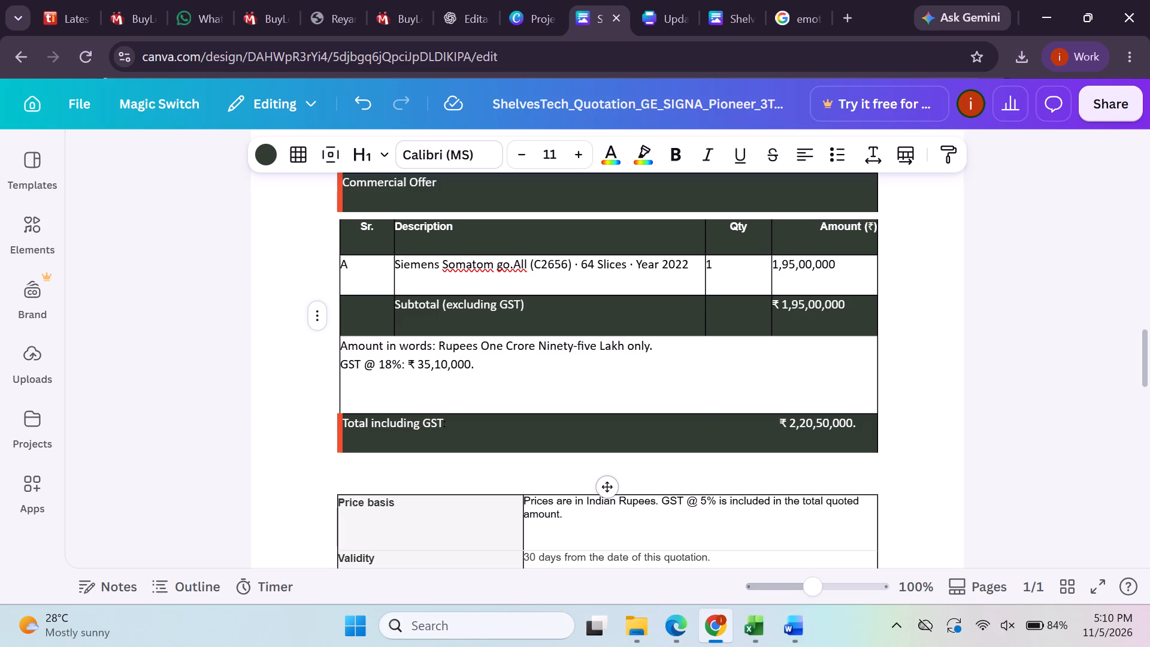
Set the Total including GST amount in the Commercial Offer table to ₹ 2,30,10,000.
click(807, 424)
key(BackSpace)
key(3)
click(824, 426)
key(BackSpace)
key(1)
click(1015, 440)
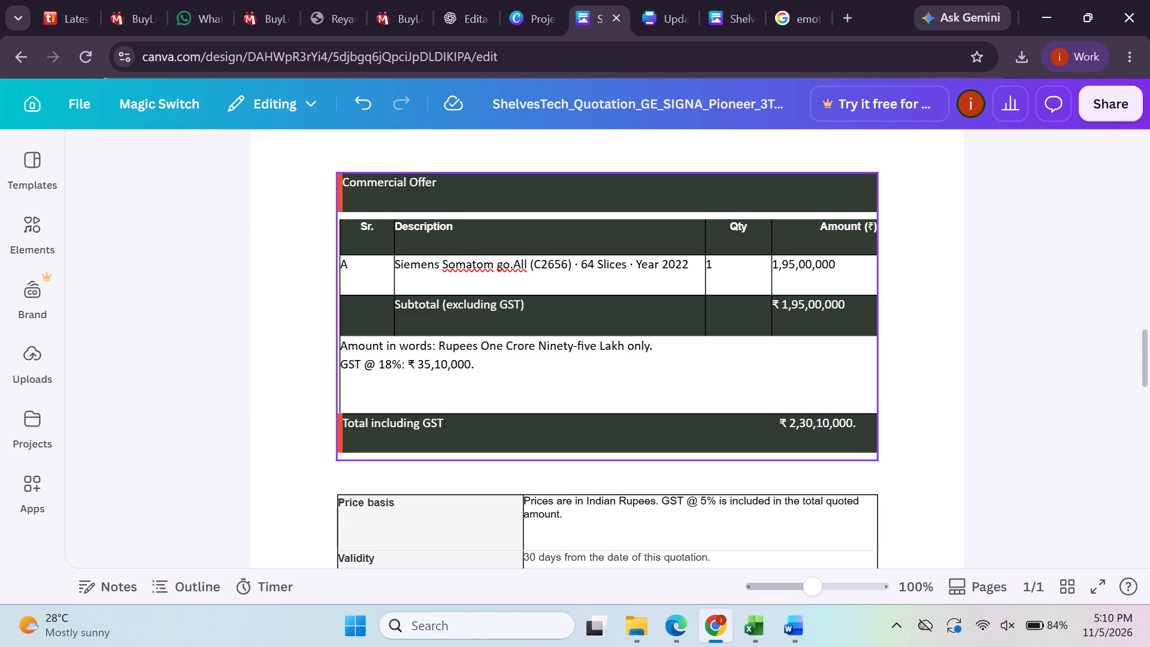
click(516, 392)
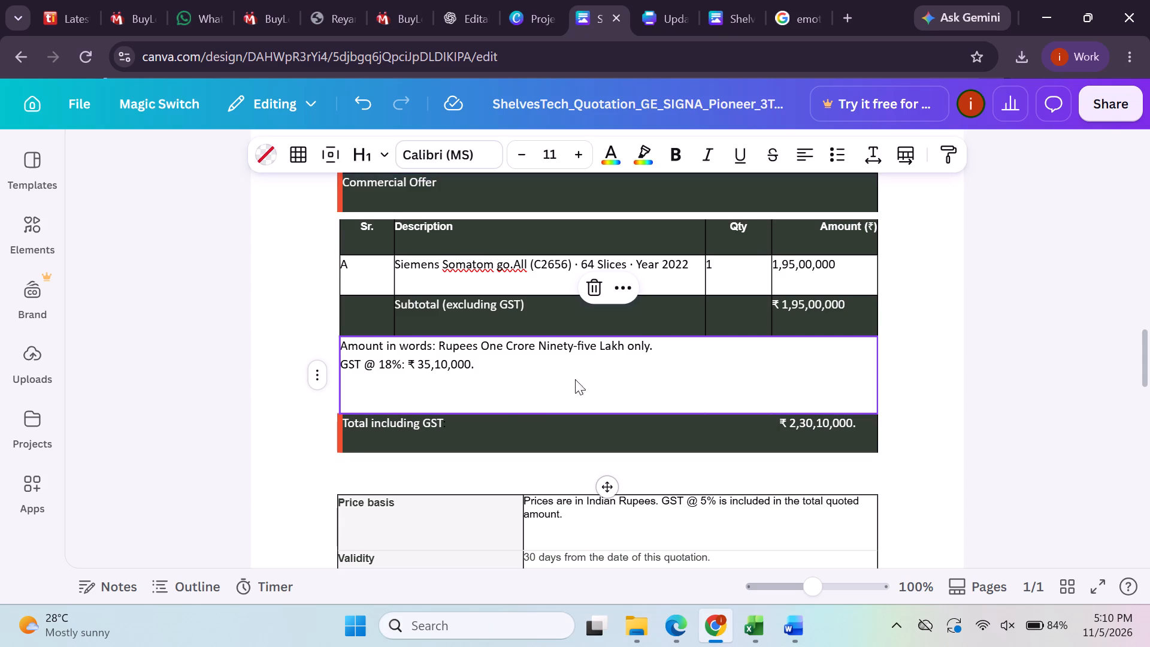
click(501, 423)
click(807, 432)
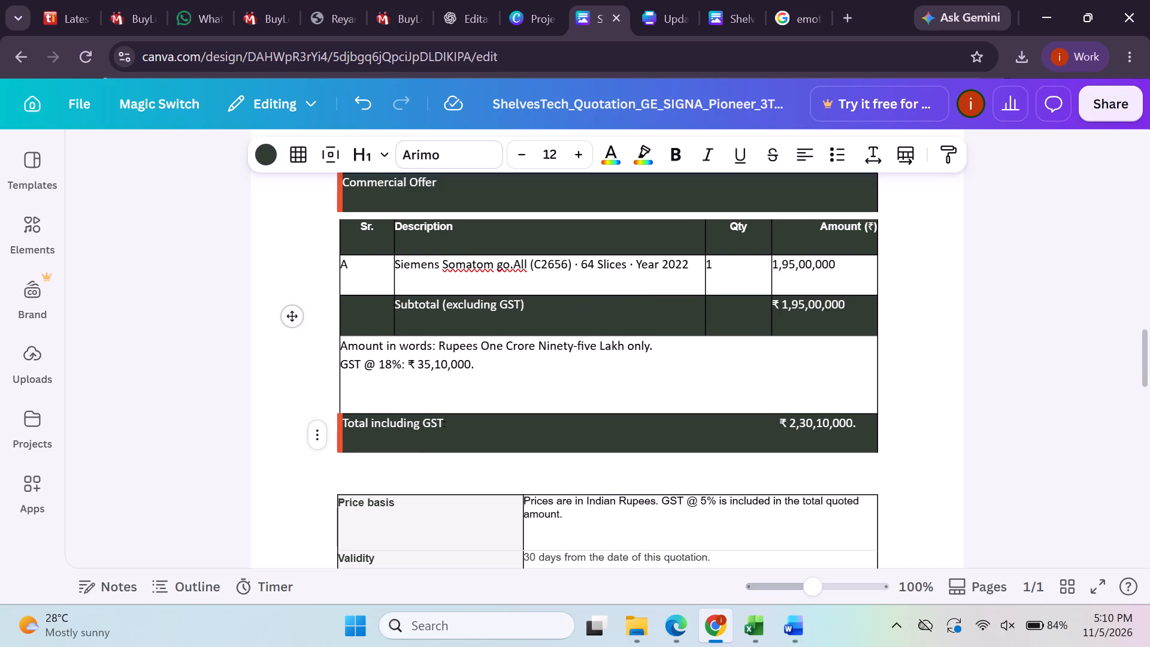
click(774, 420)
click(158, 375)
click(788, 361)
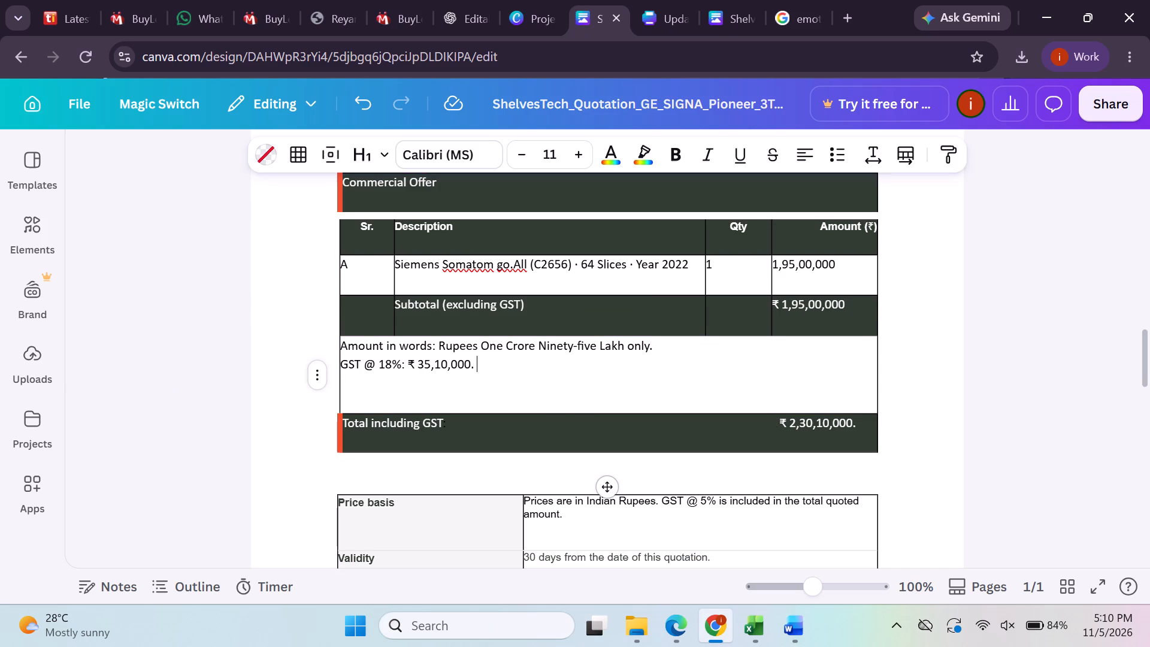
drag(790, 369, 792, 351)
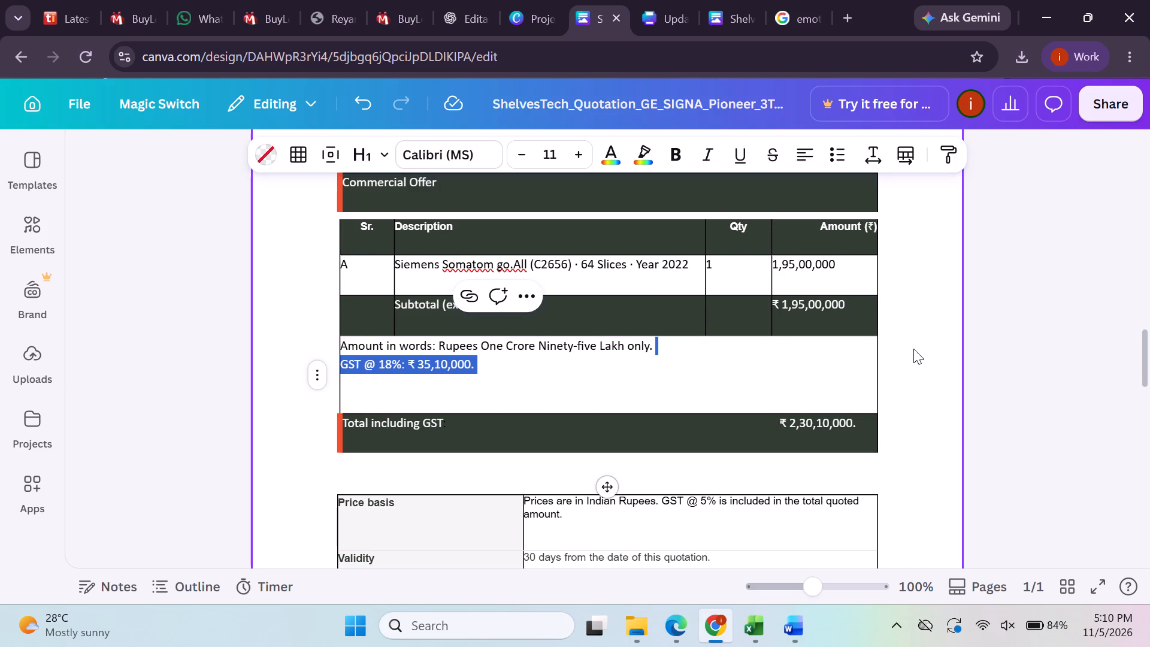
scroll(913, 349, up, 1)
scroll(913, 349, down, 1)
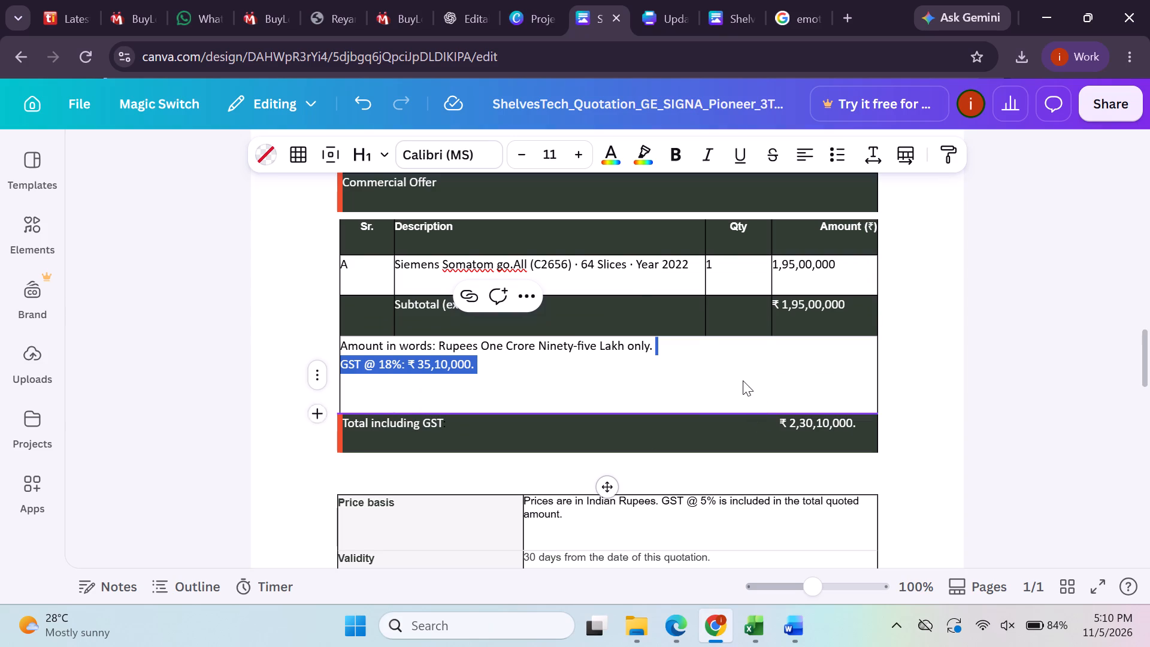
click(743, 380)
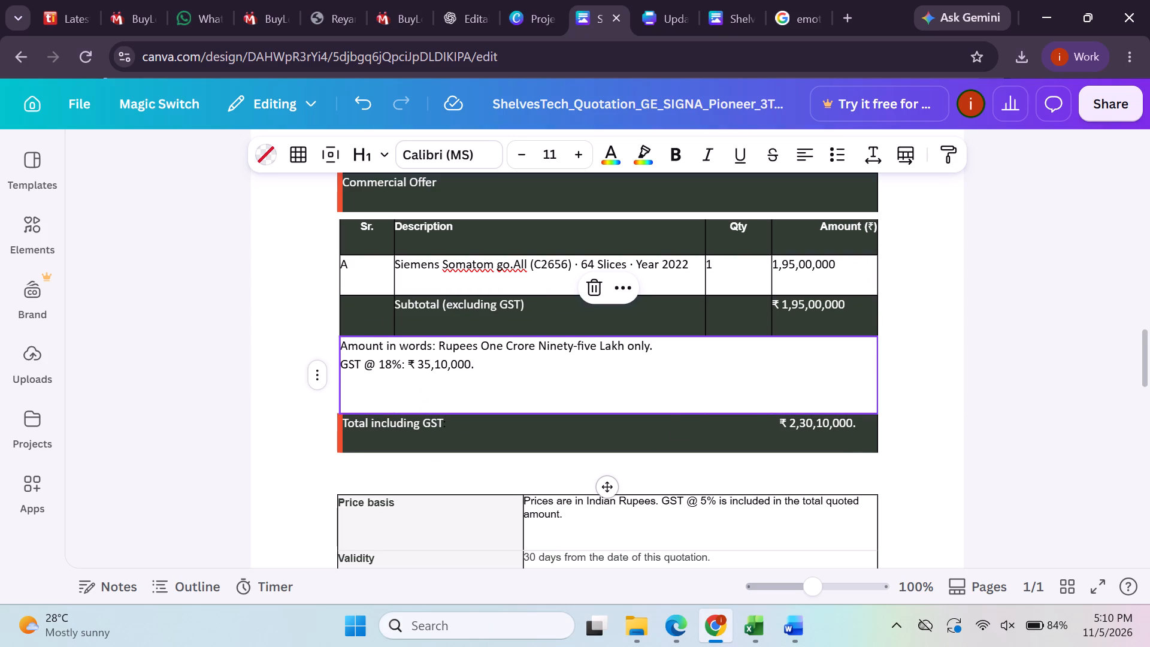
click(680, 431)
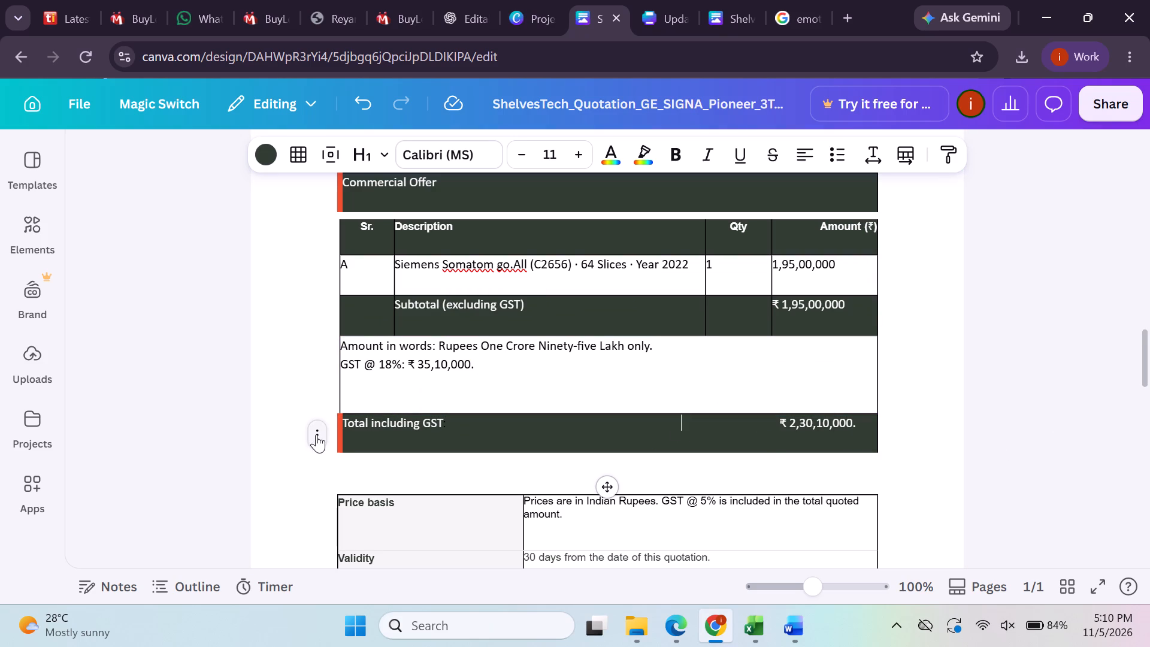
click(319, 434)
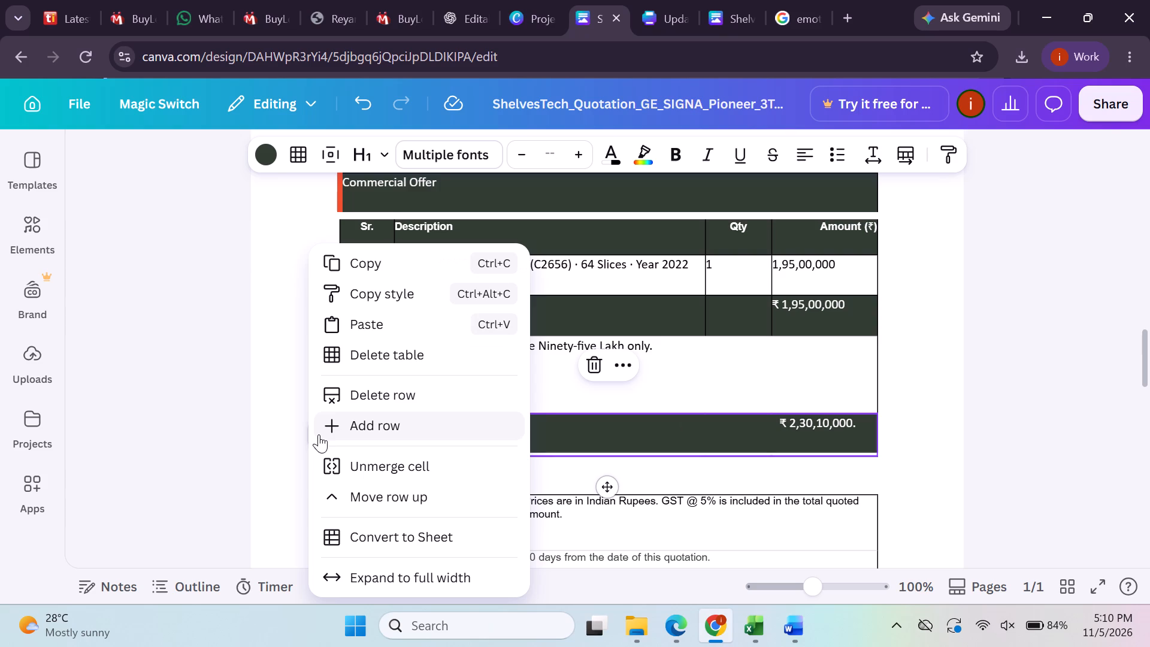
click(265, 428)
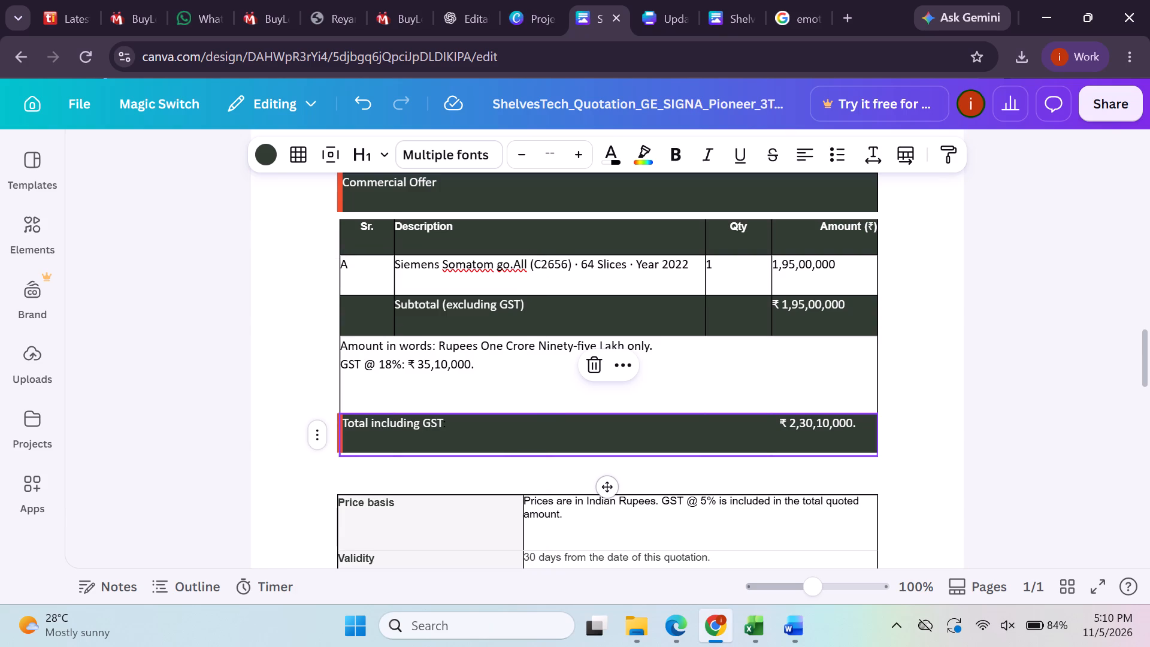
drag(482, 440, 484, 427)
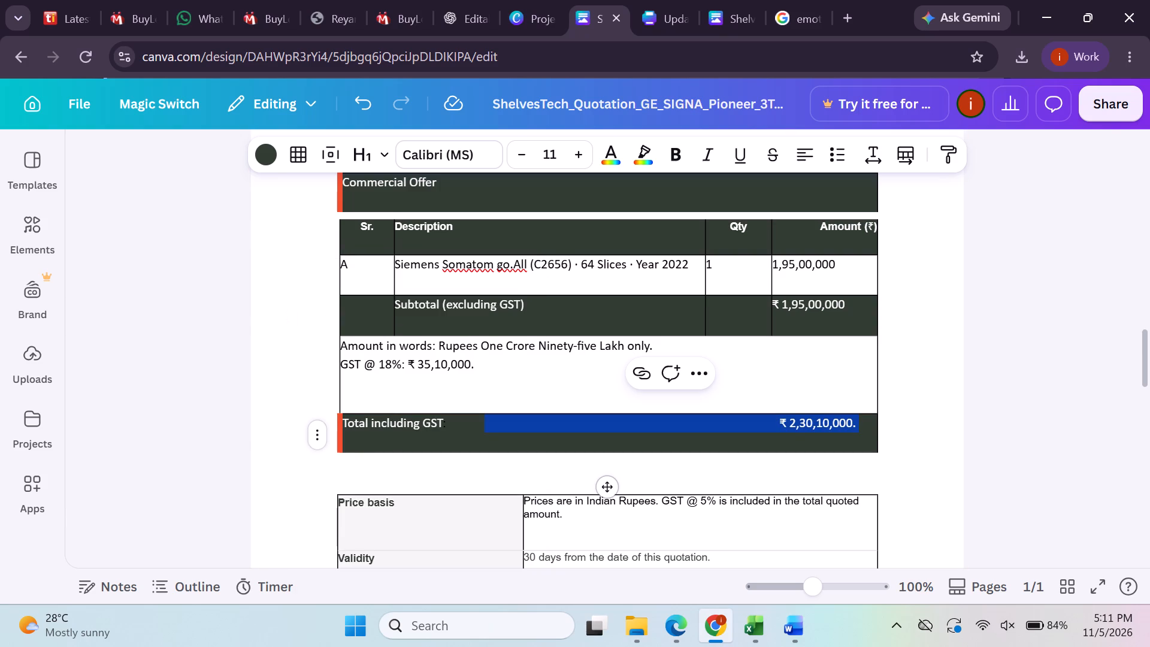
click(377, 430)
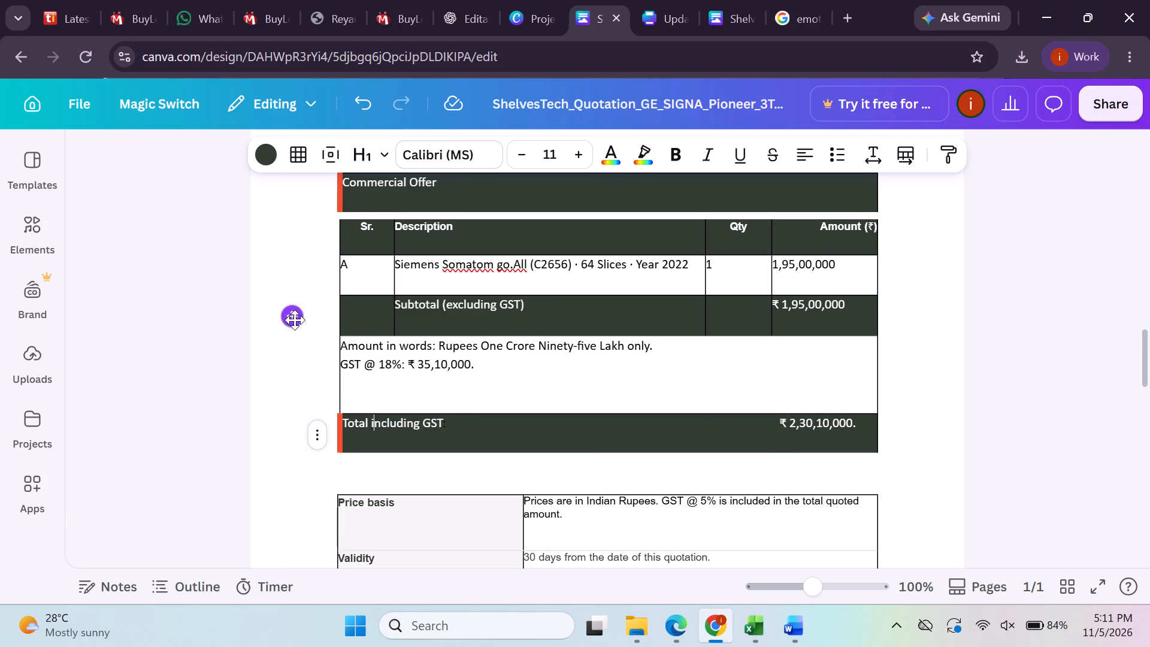
Shift the Commercial Offer table block slightly within the space between the system condition note and the Price basis table.
drag(295, 321, 295, 313)
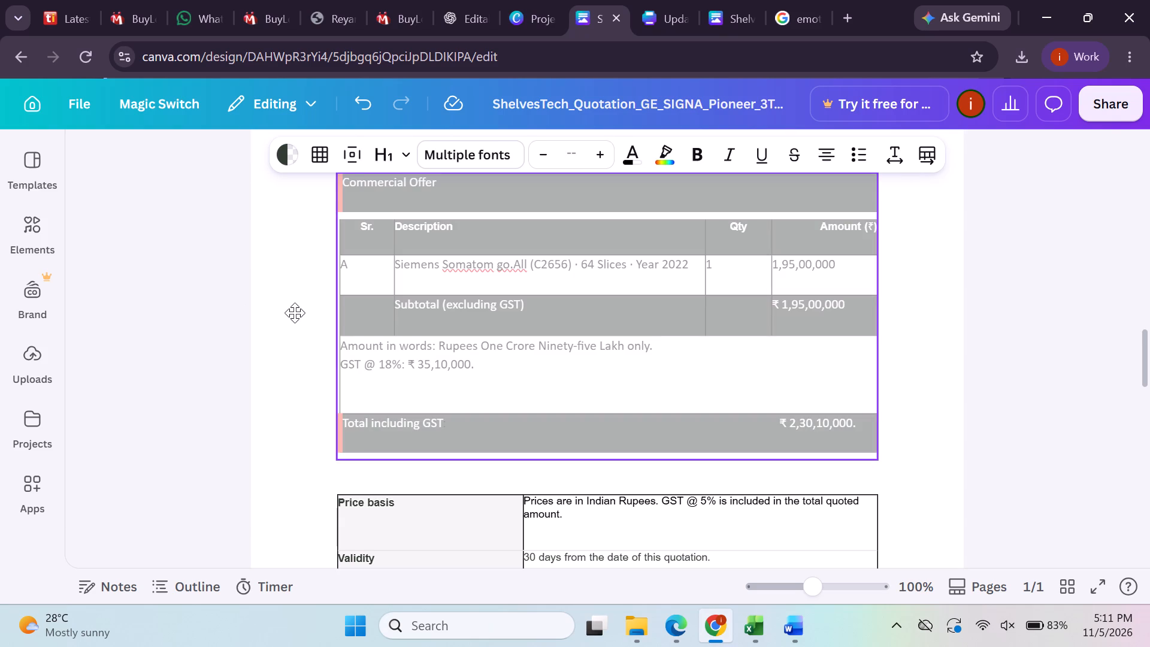
drag(295, 313, 294, 298)
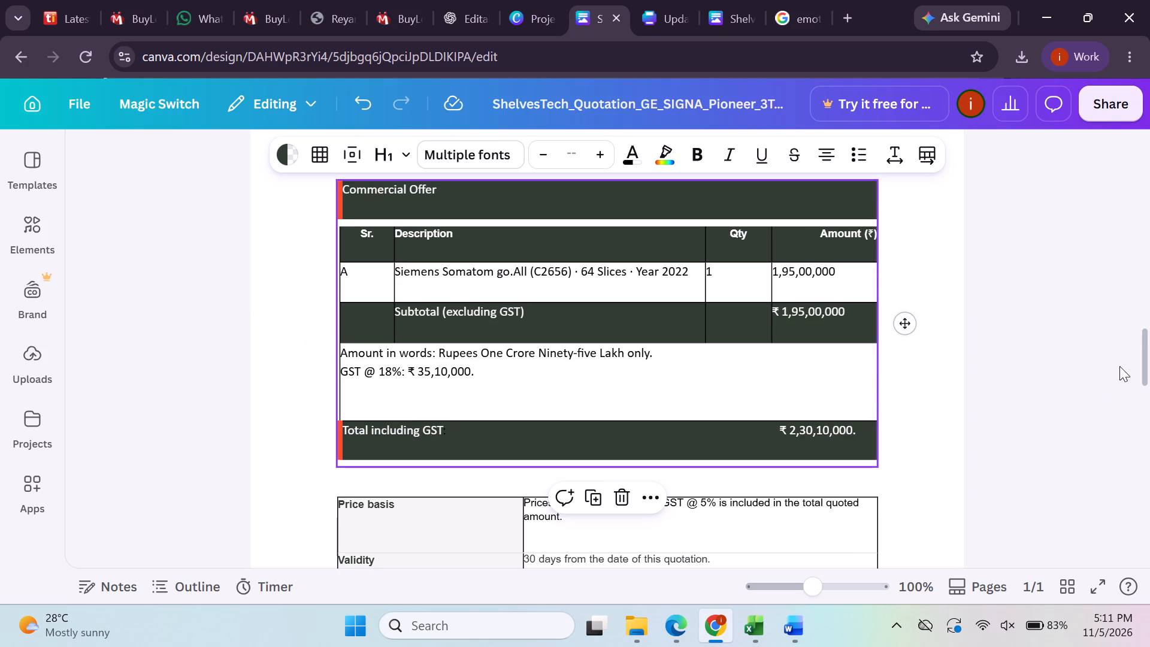
click(1149, 358)
Change the GST rate in the Price basis terms to 18%.
scroll(784, 331, up, 2)
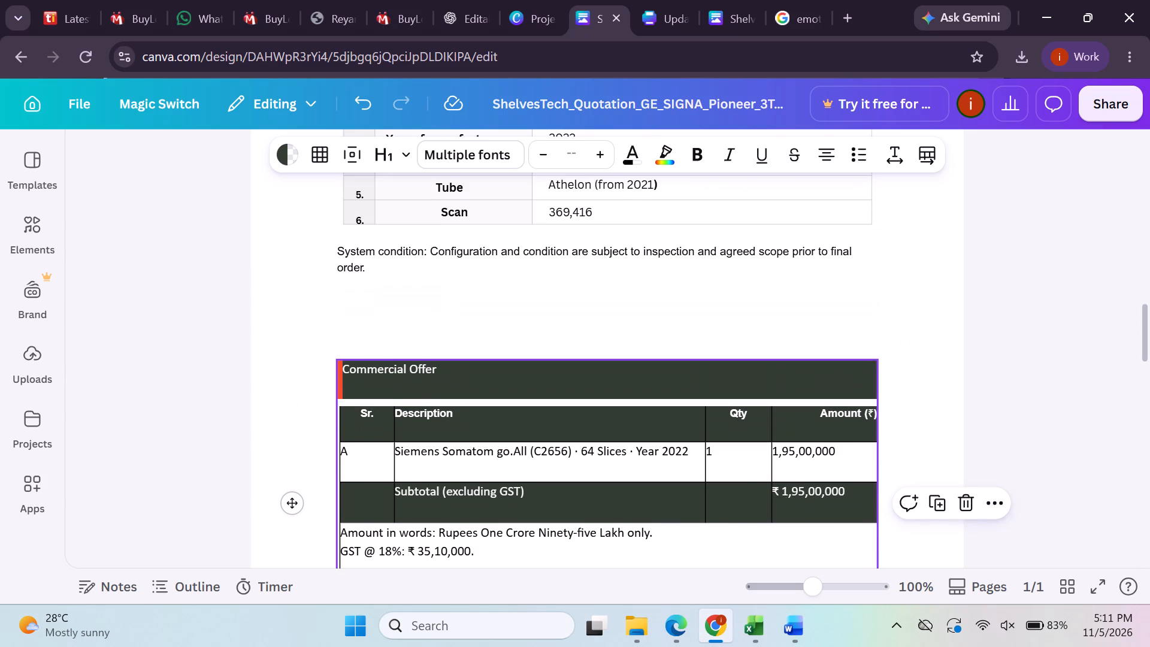
scroll(784, 331, down, 4)
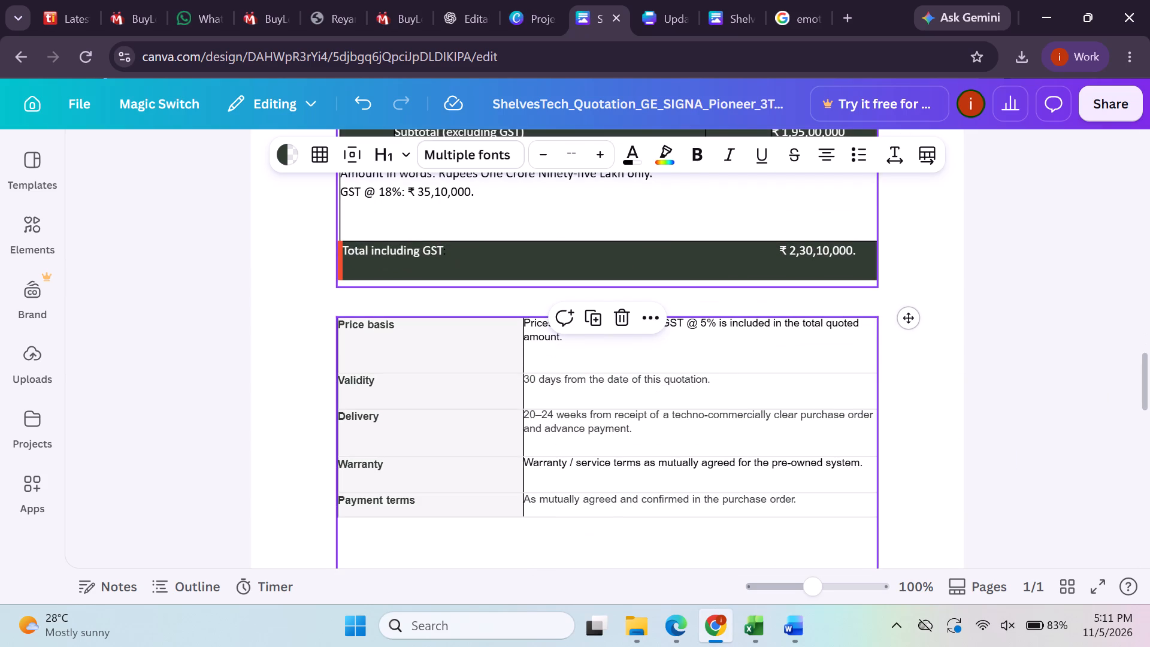
click(785, 357)
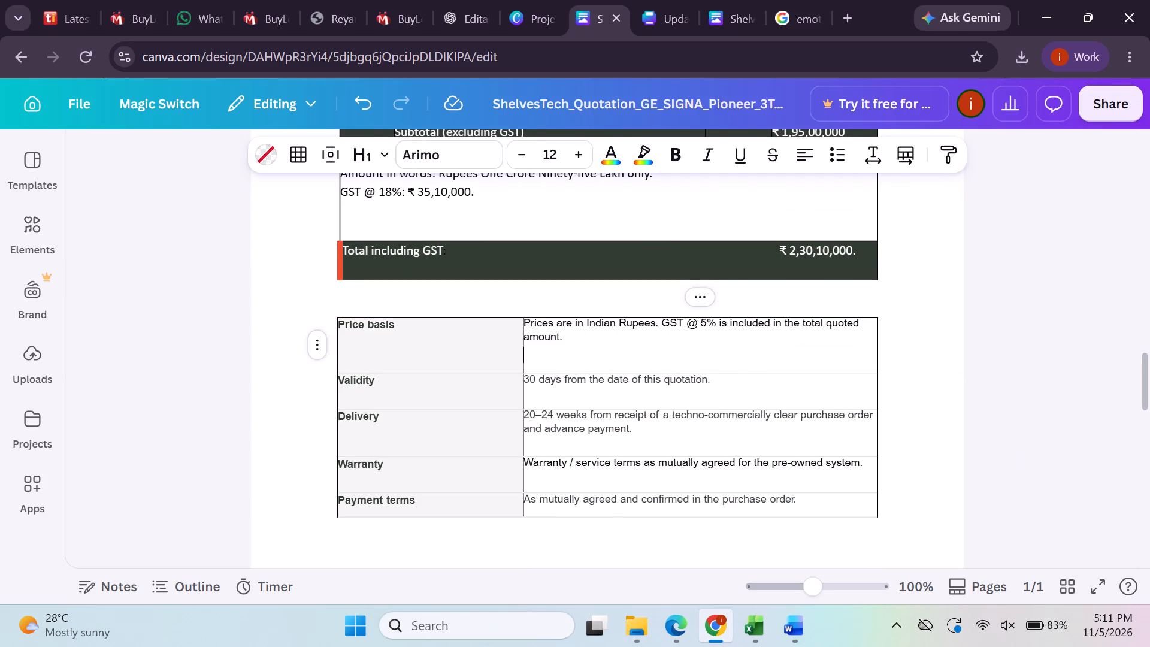
click(707, 321)
key(BackSpace)
text(18)
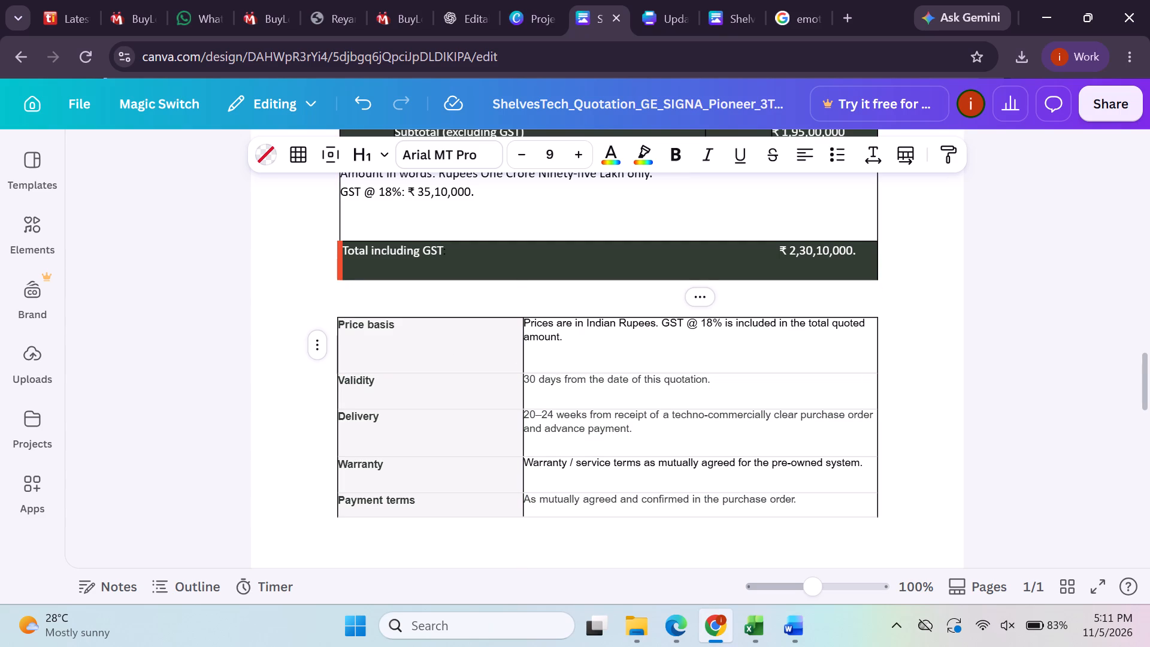
Review the rest of the quotation from the Price basis terms to the signature block, and back up to the letterhead.
scroll(986, 408, down, 2)
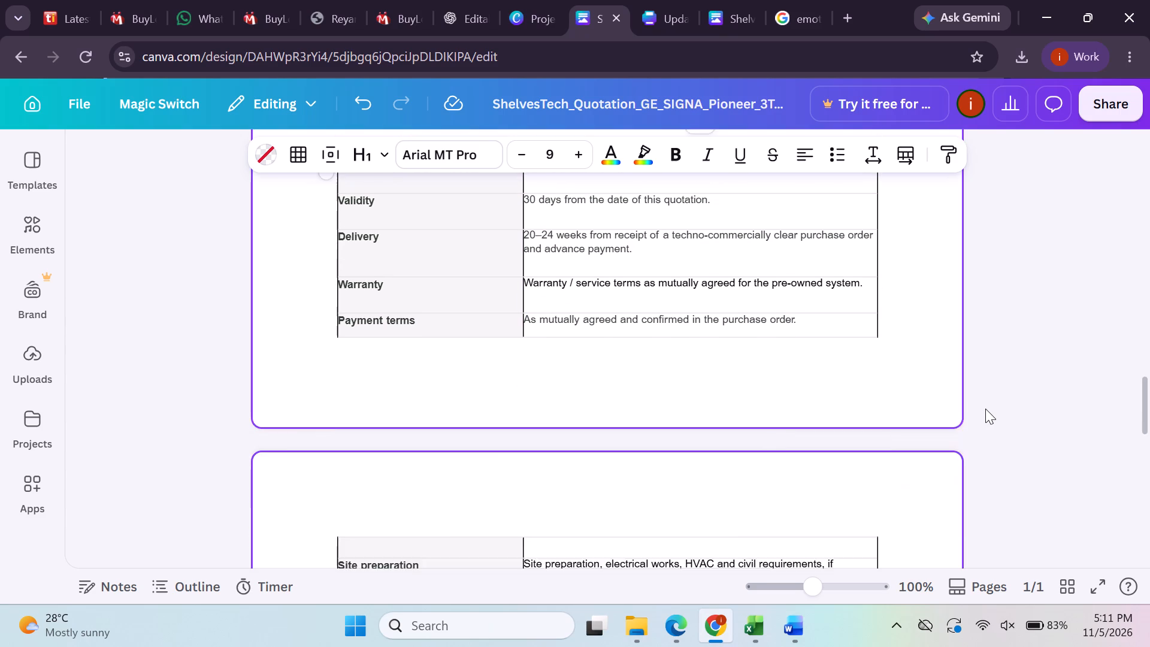
scroll(985, 409, down, 3)
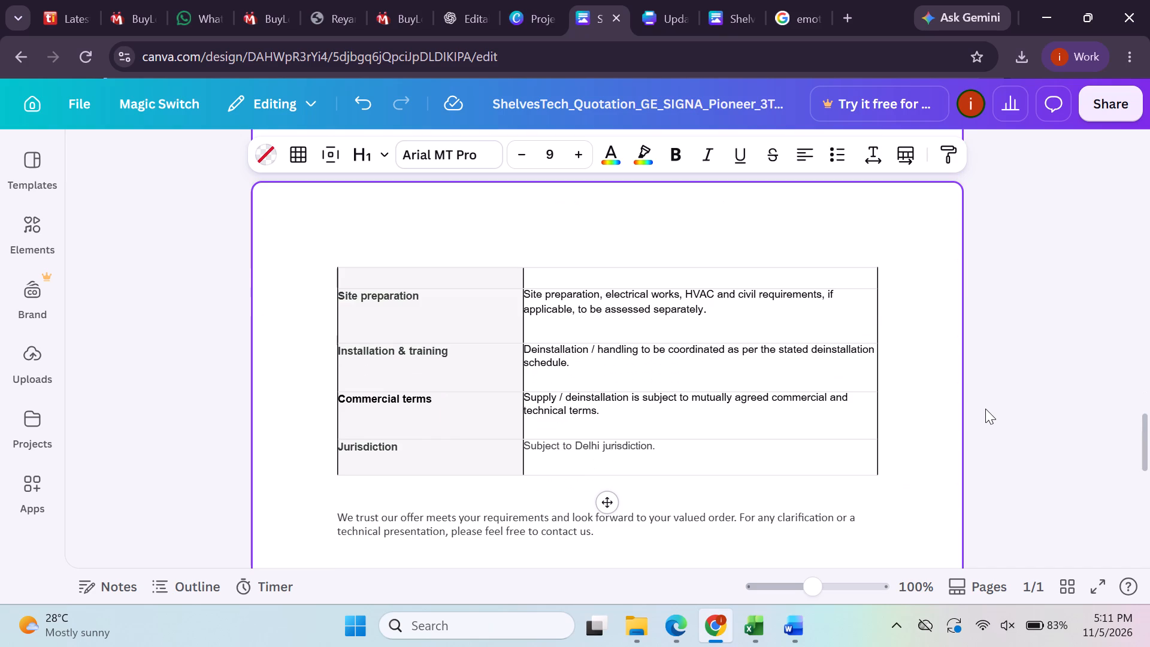
scroll(985, 409, down, 1)
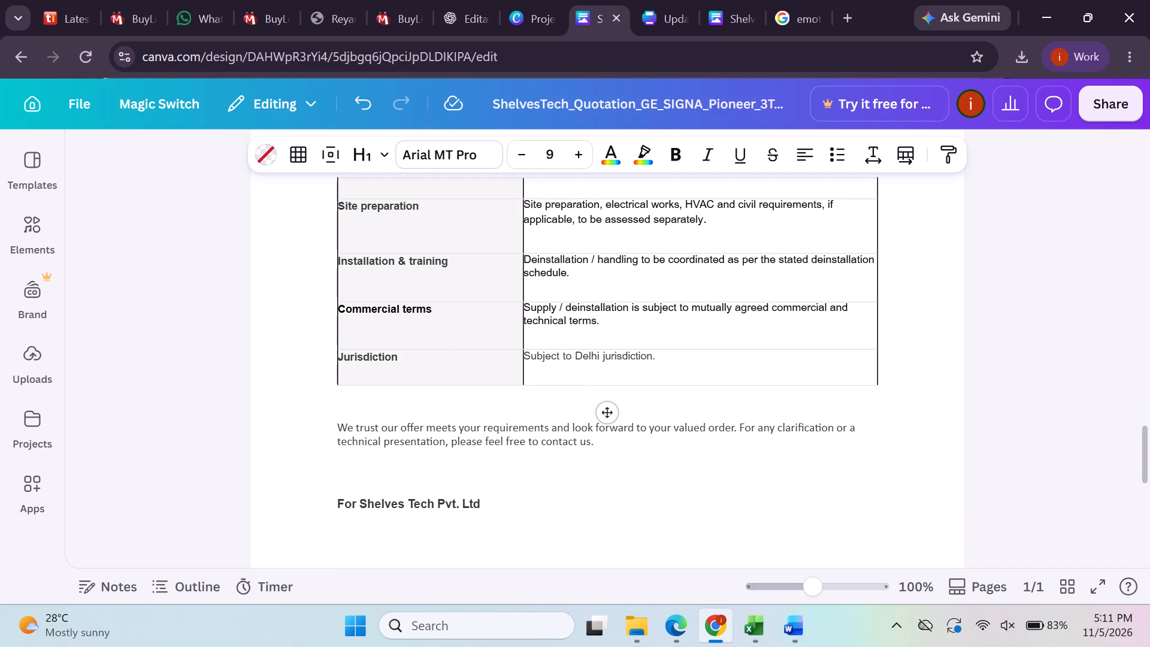
scroll(660, 384, down, 1)
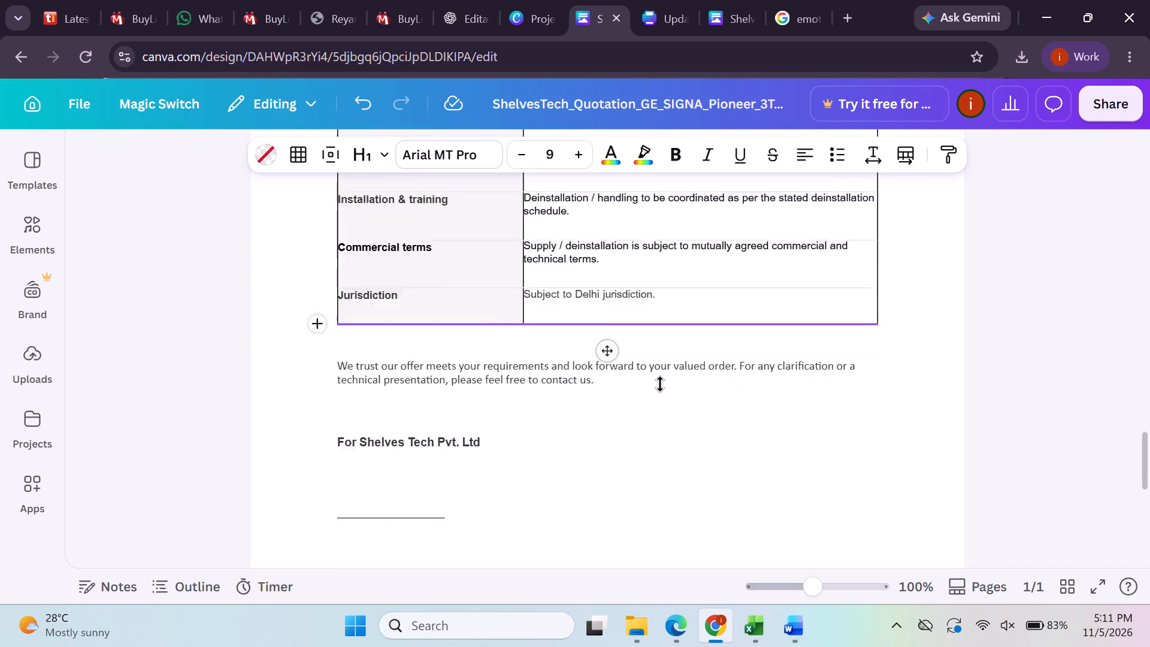
scroll(660, 384, down, 4)
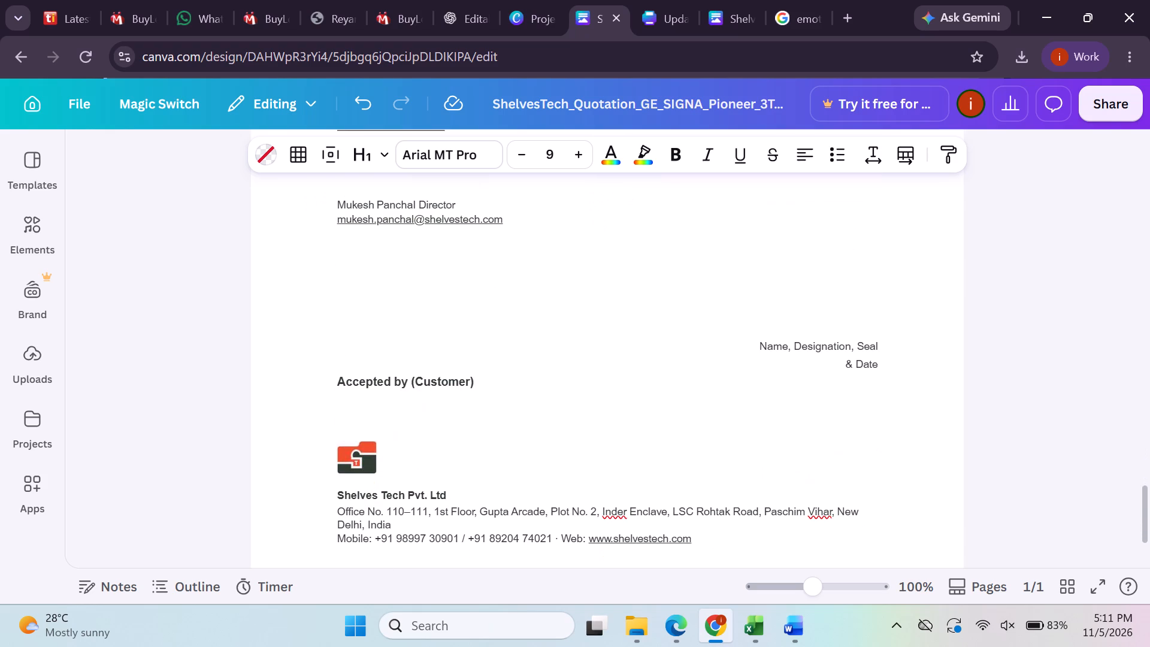
scroll(660, 384, down, 4)
scroll(660, 384, up, 3)
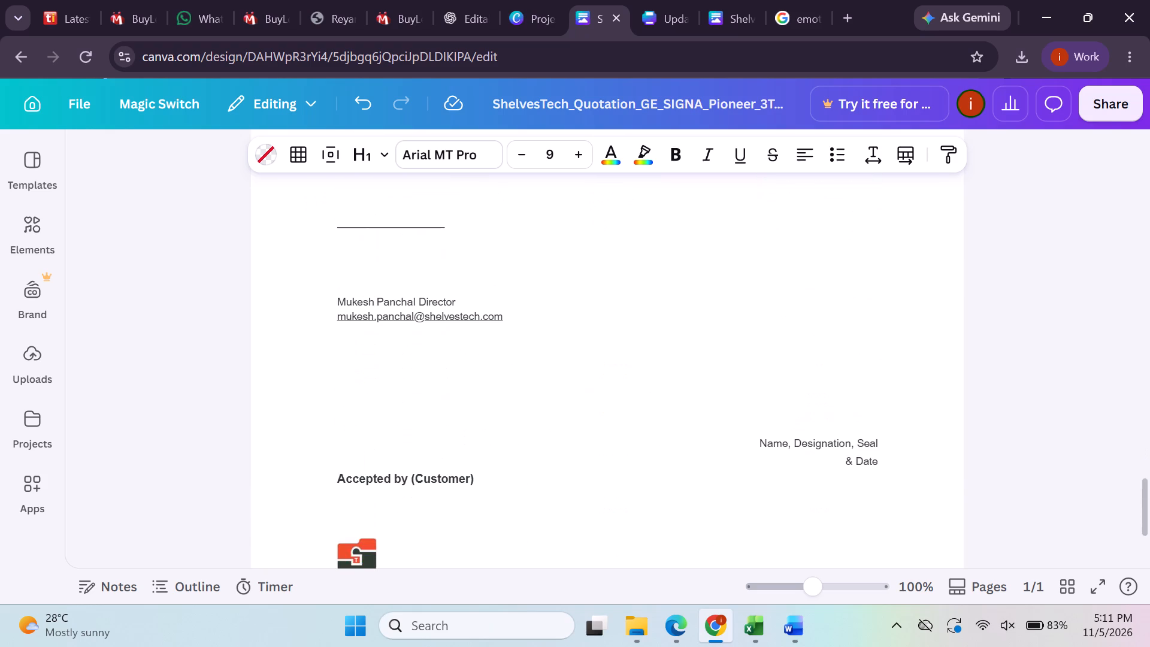
scroll(660, 384, up, 10)
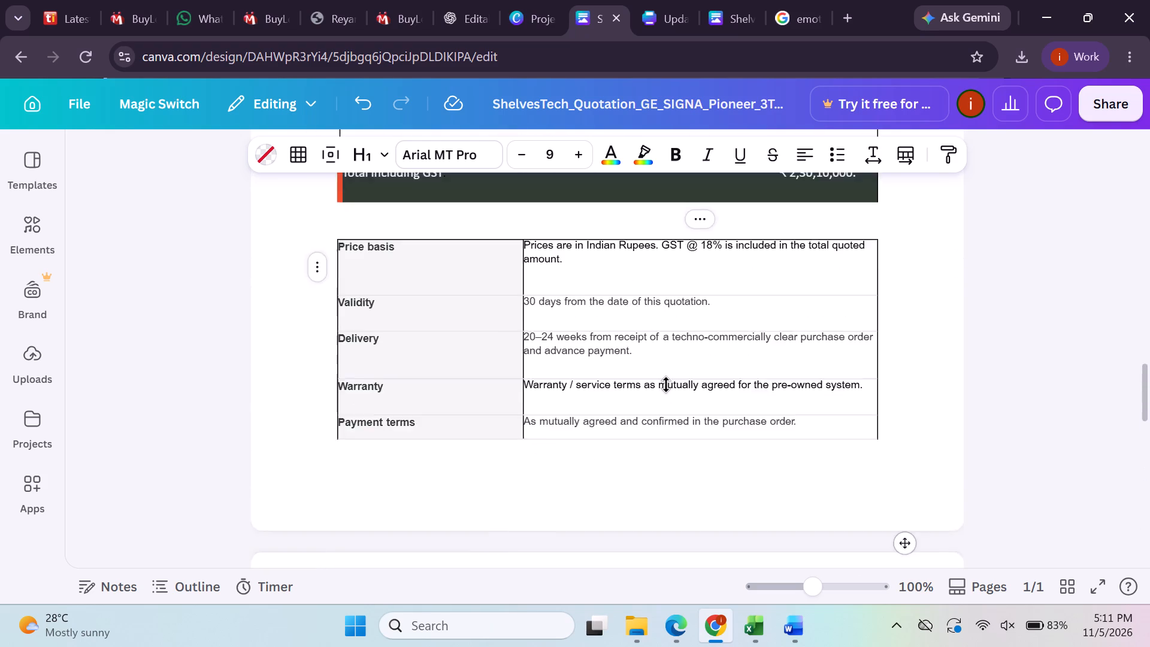
scroll(666, 385, up, 14)
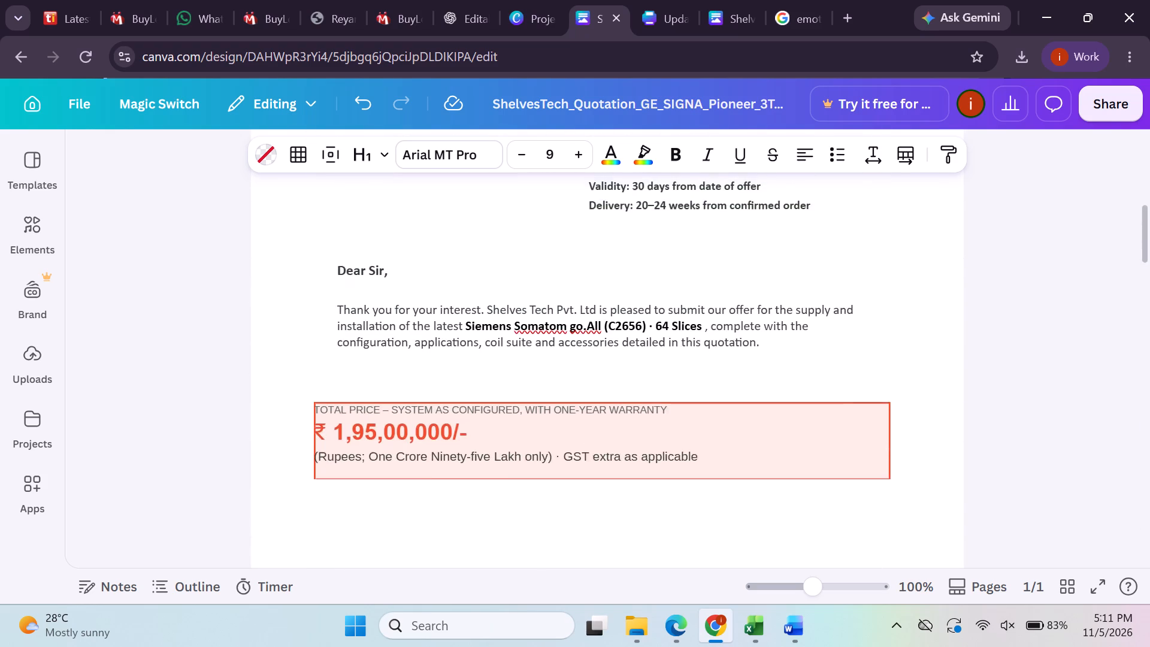
scroll(667, 381, up, 2)
scroll(667, 381, down, 4)
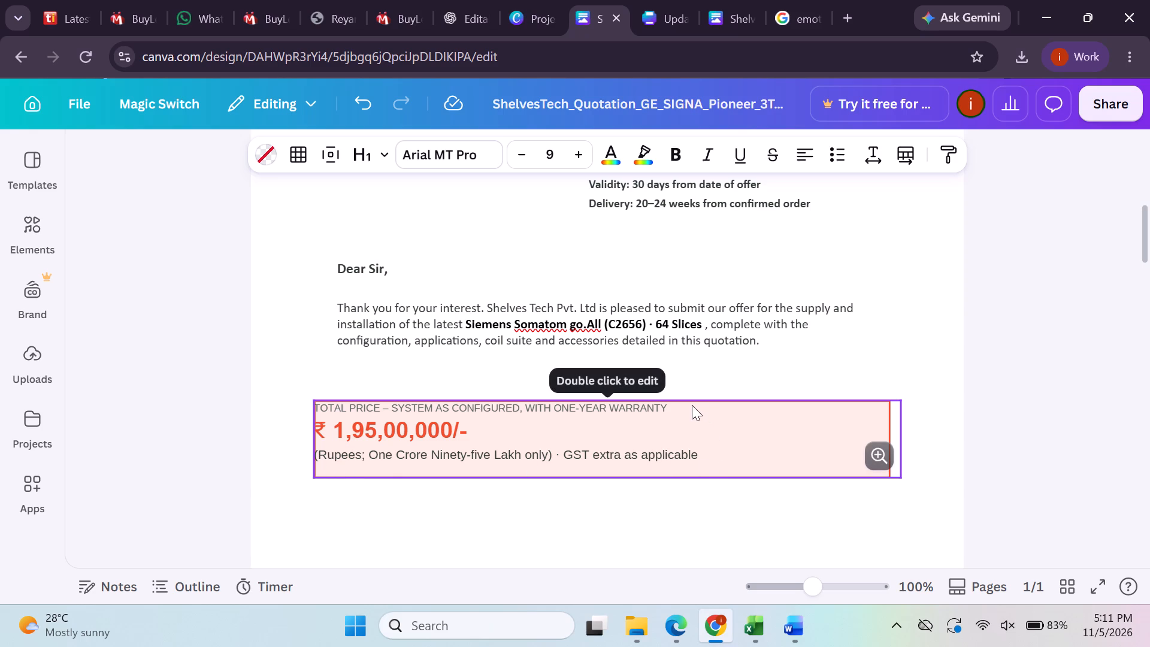
scroll(696, 374, up, 3)
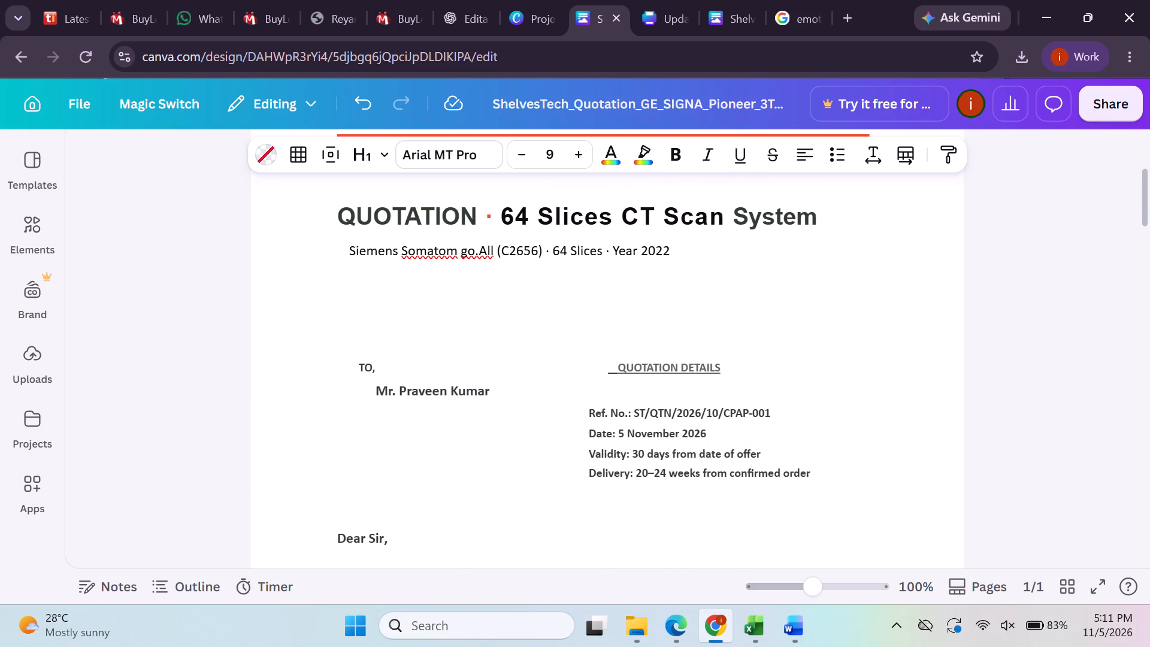
scroll(484, 473, up, 3)
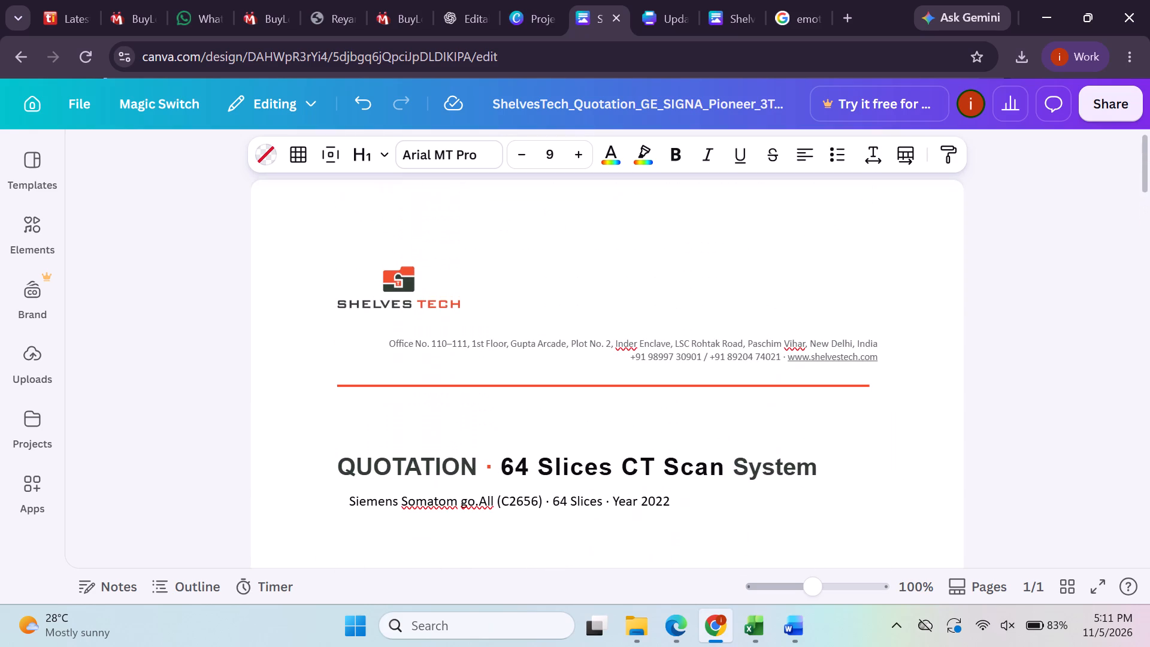
scroll(484, 473, up, 3)
Add a blank second page and place the uploaded Refurbished 1.5T MRI Systems quotation image on it.
click(35, 377)
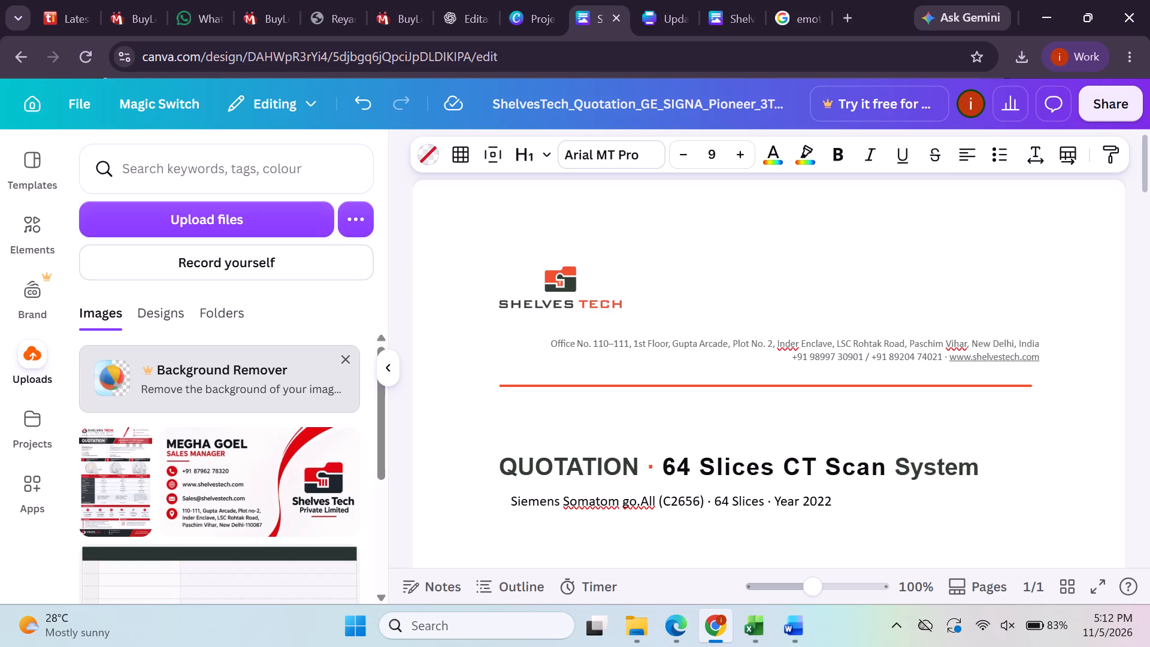
click(961, 585)
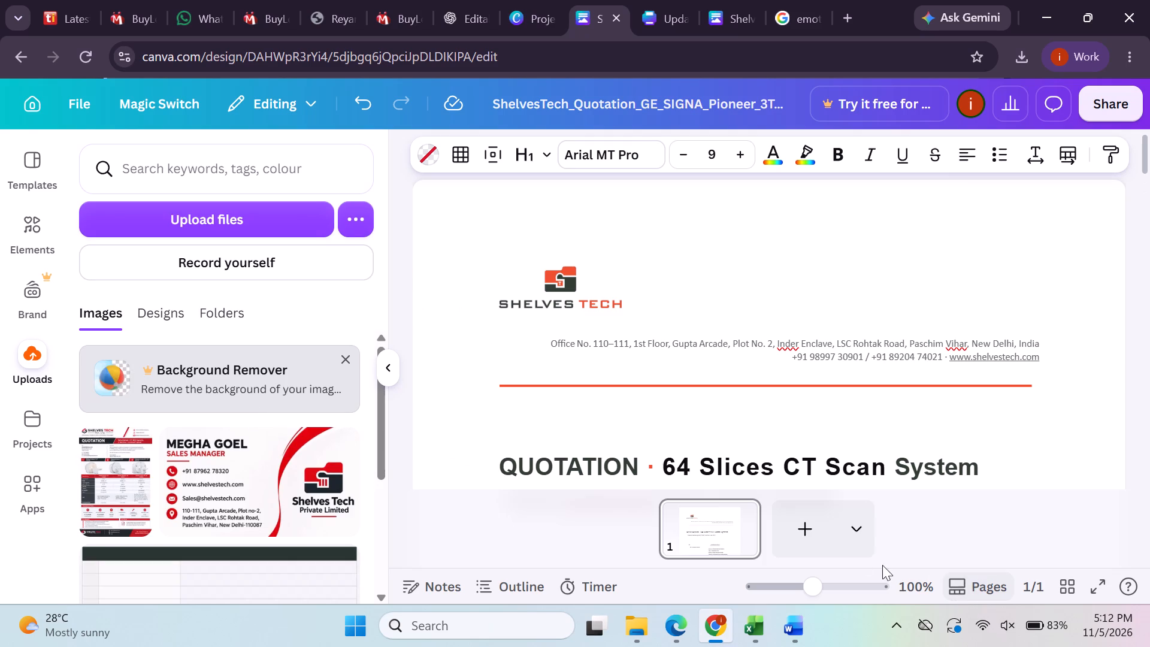
click(813, 528)
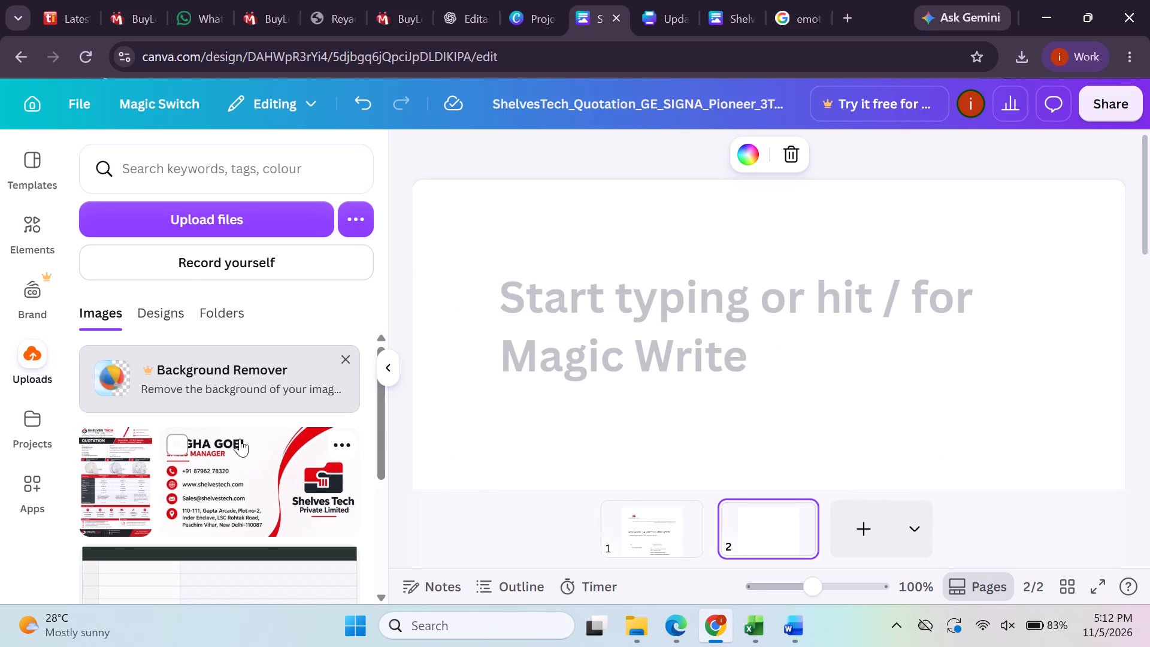
click(123, 486)
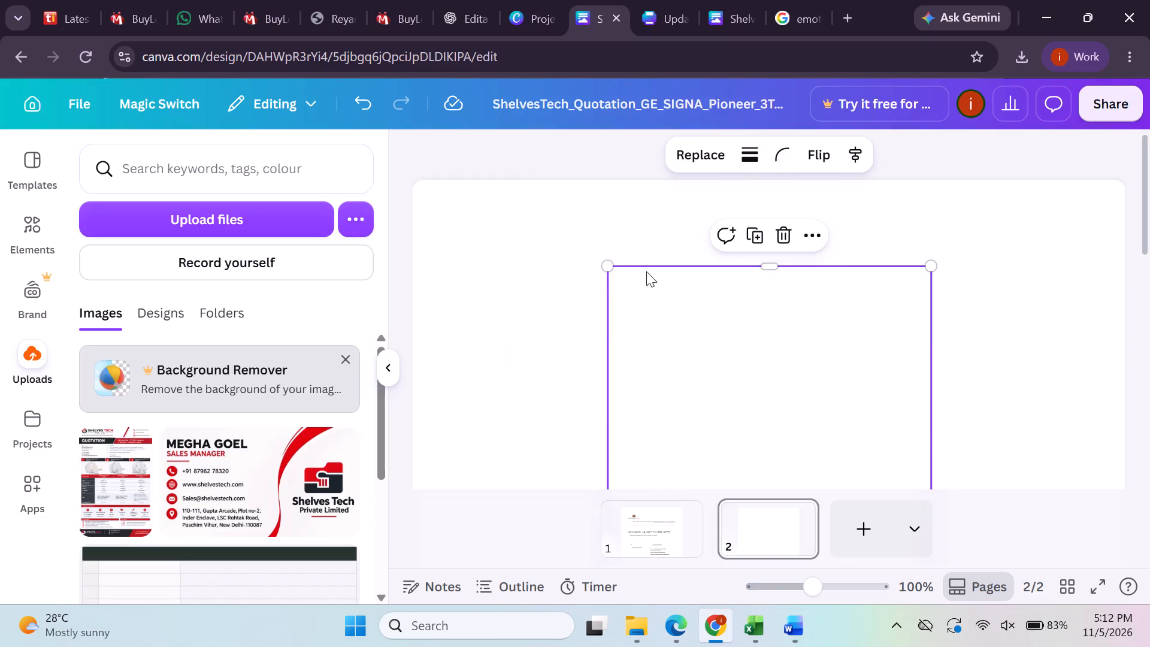
scroll(809, 373, down, 10)
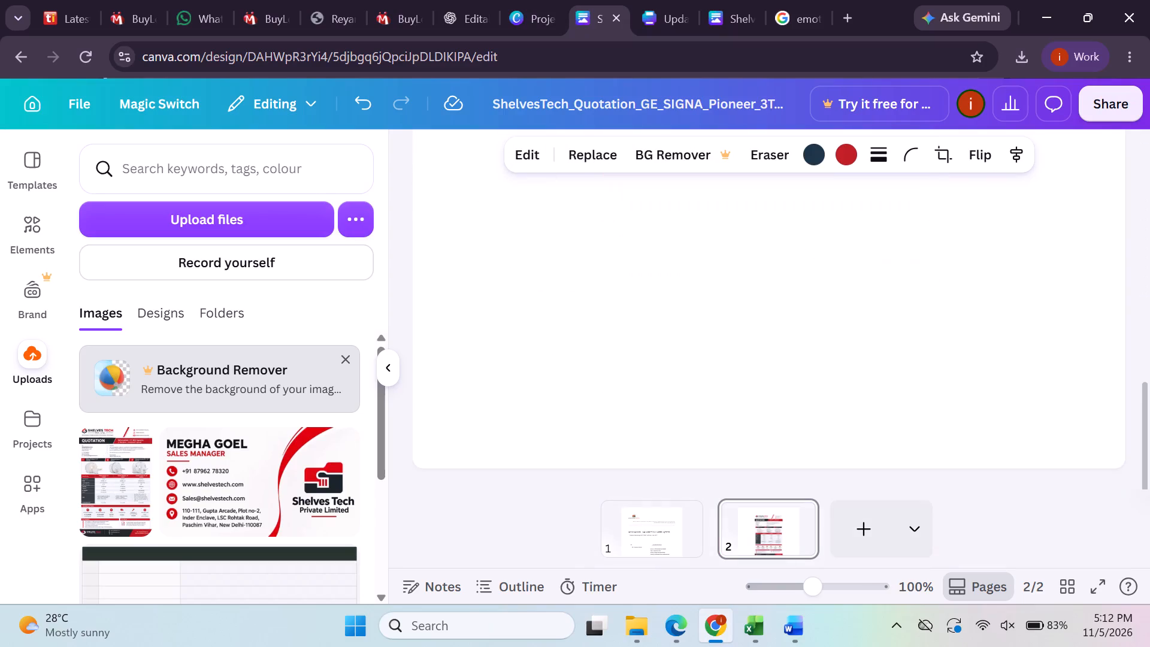
scroll(809, 373, up, 4)
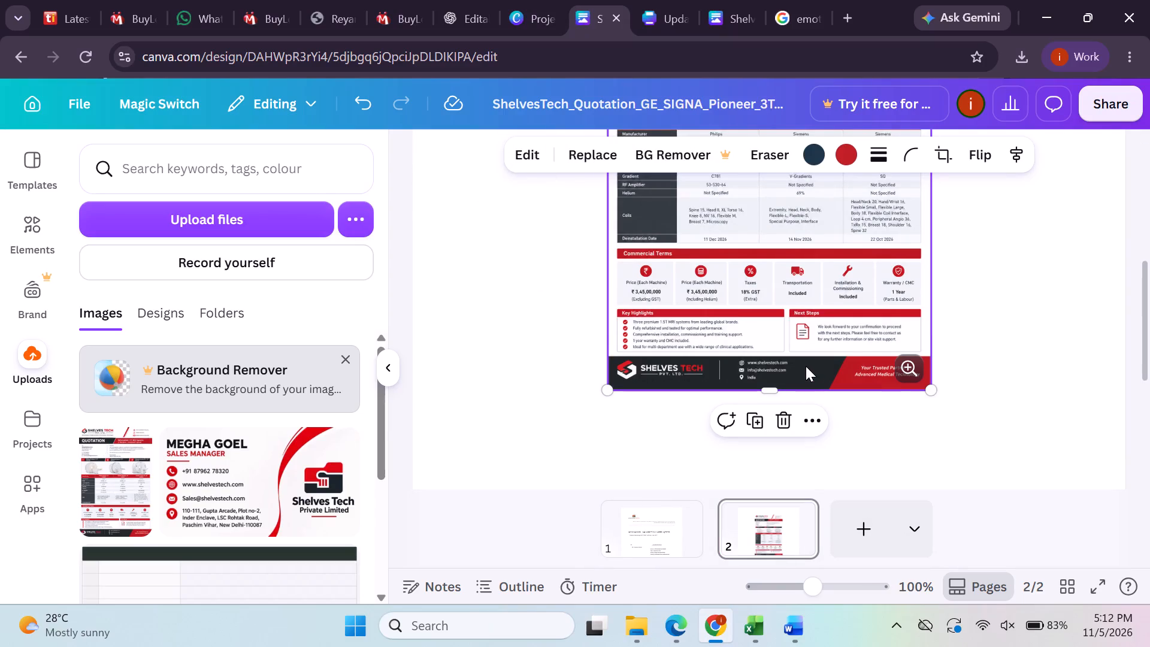
Browse the uploaded designs and examine the pages of the A4 Shelves_Tech_MRI_Quotation_3_Pages design.
click(154, 315)
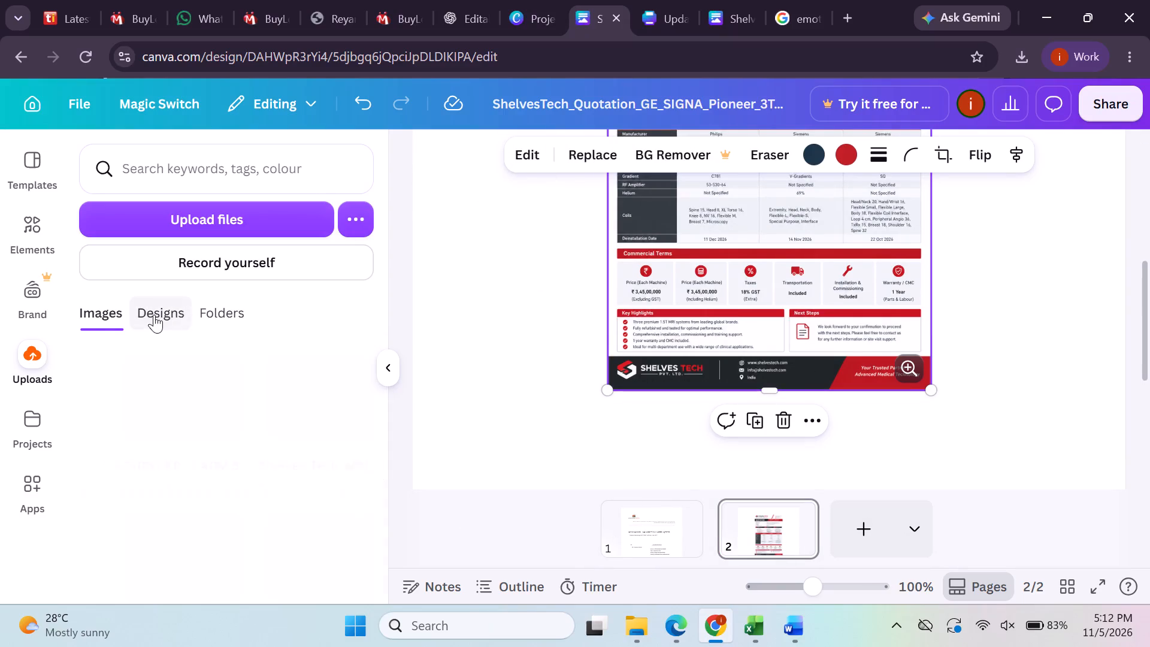
click(285, 400)
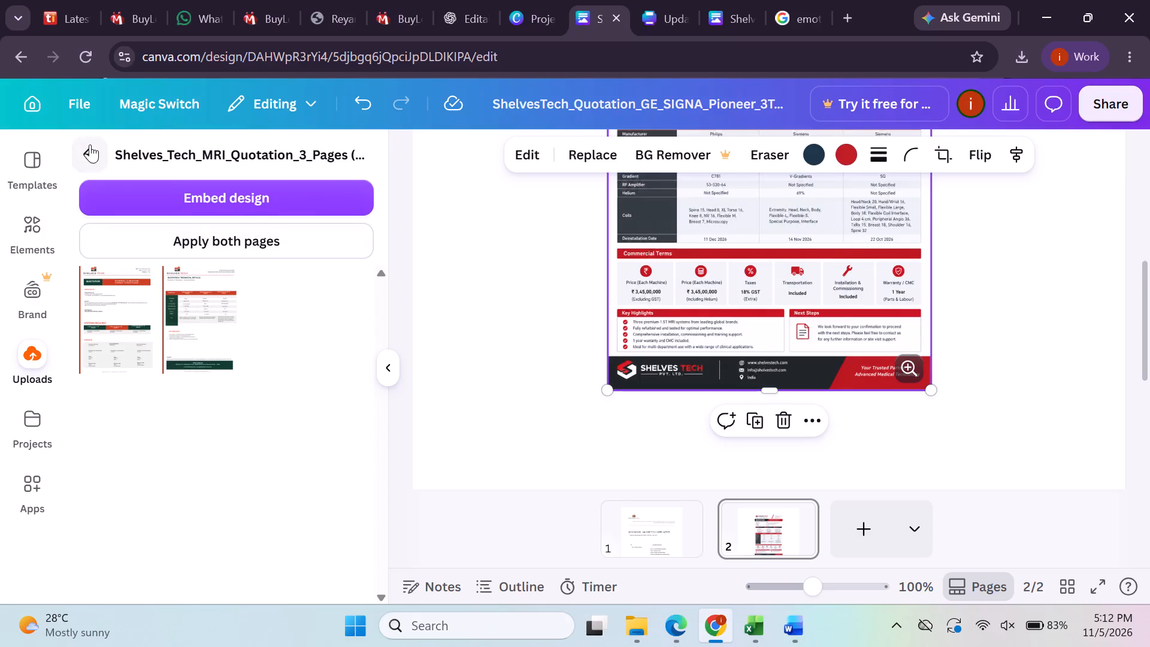
click(90, 144)
scroll(239, 394, down, 5)
scroll(247, 391, up, 3)
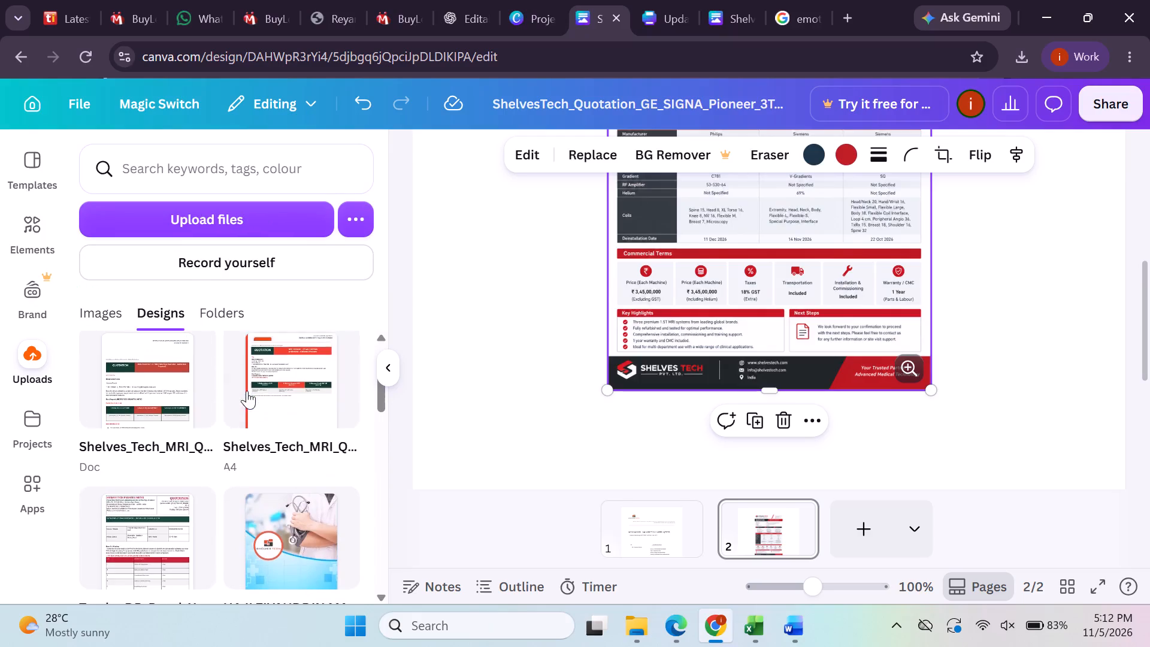
scroll(298, 384, up, 2)
click(298, 383)
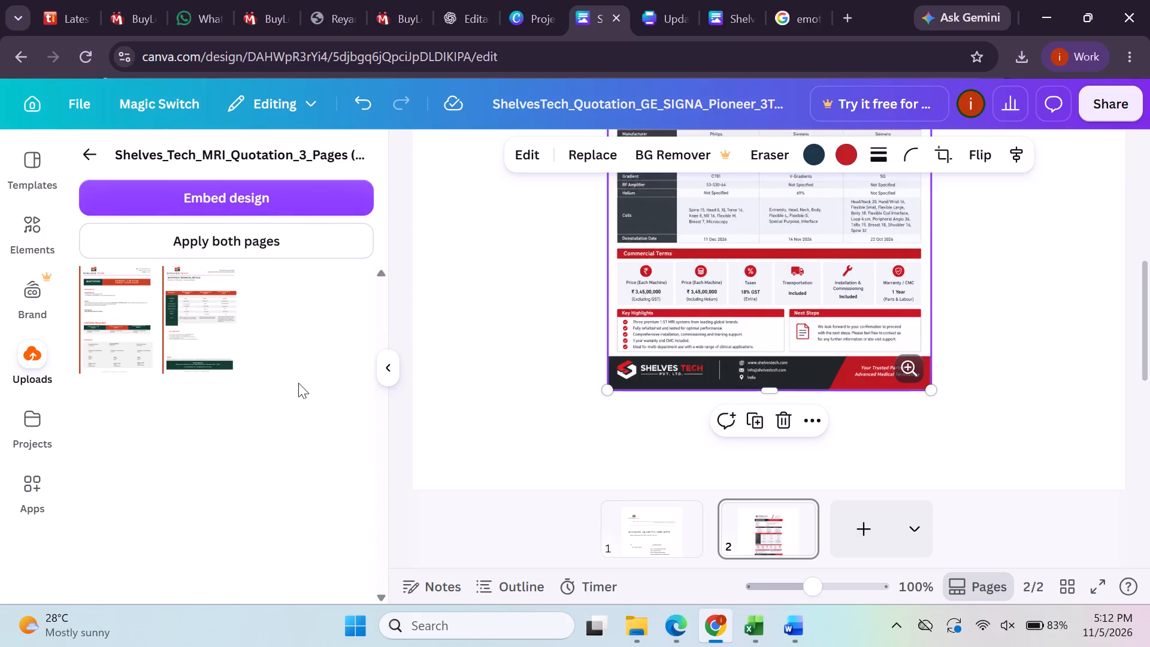
scroll(941, 319, up, 3)
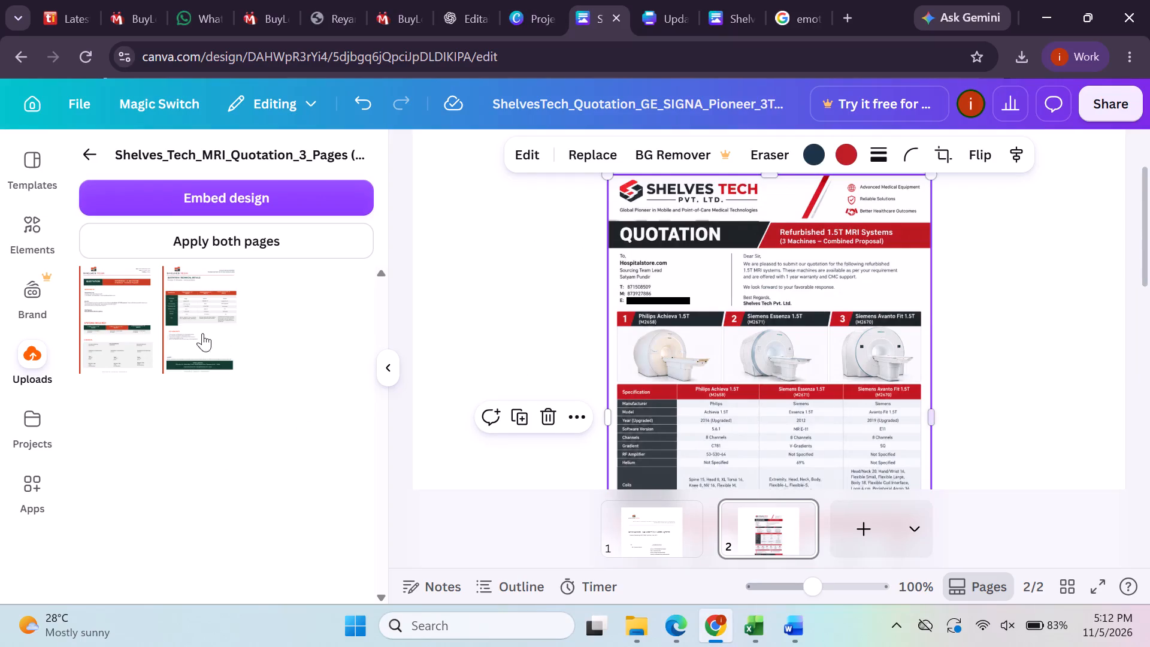
click(93, 150)
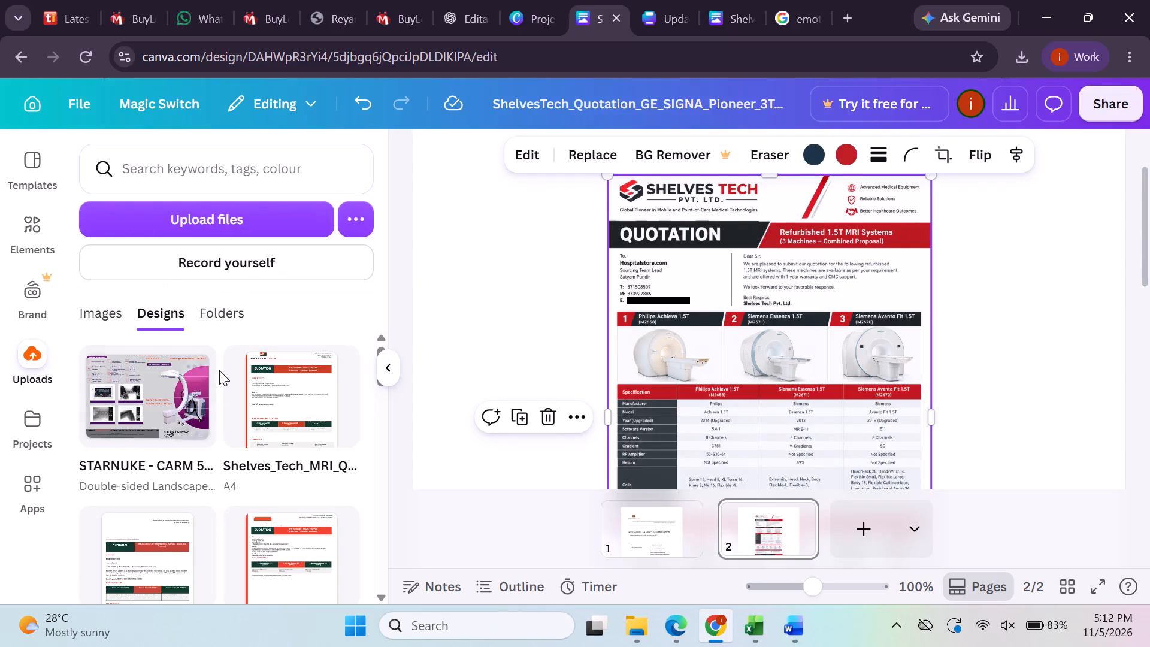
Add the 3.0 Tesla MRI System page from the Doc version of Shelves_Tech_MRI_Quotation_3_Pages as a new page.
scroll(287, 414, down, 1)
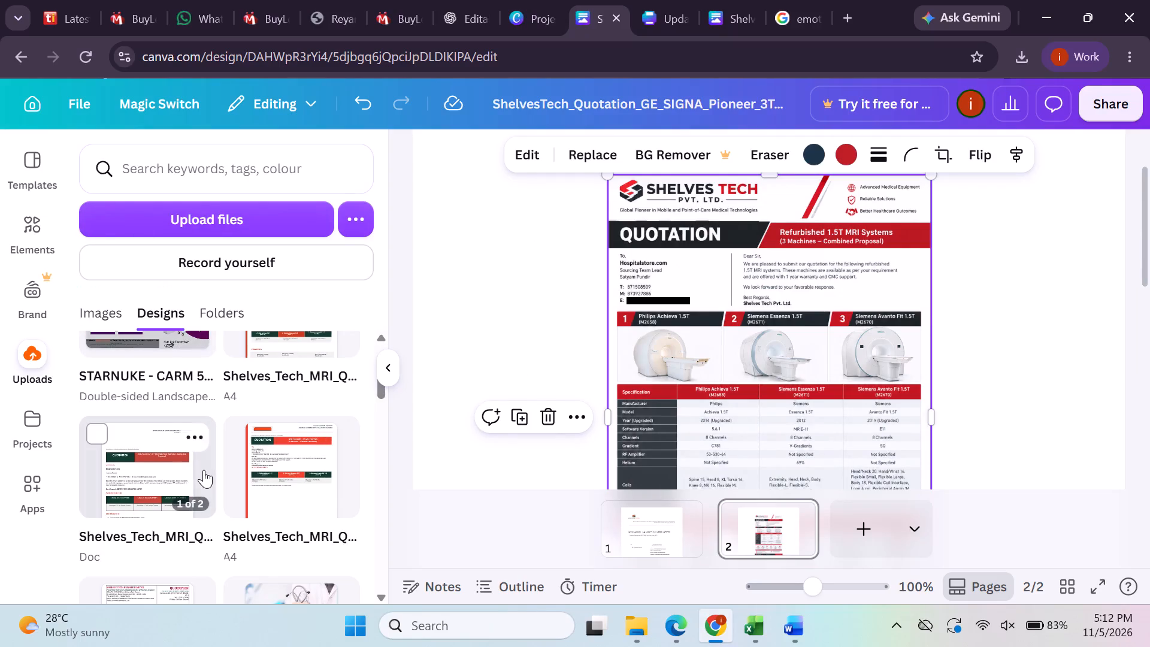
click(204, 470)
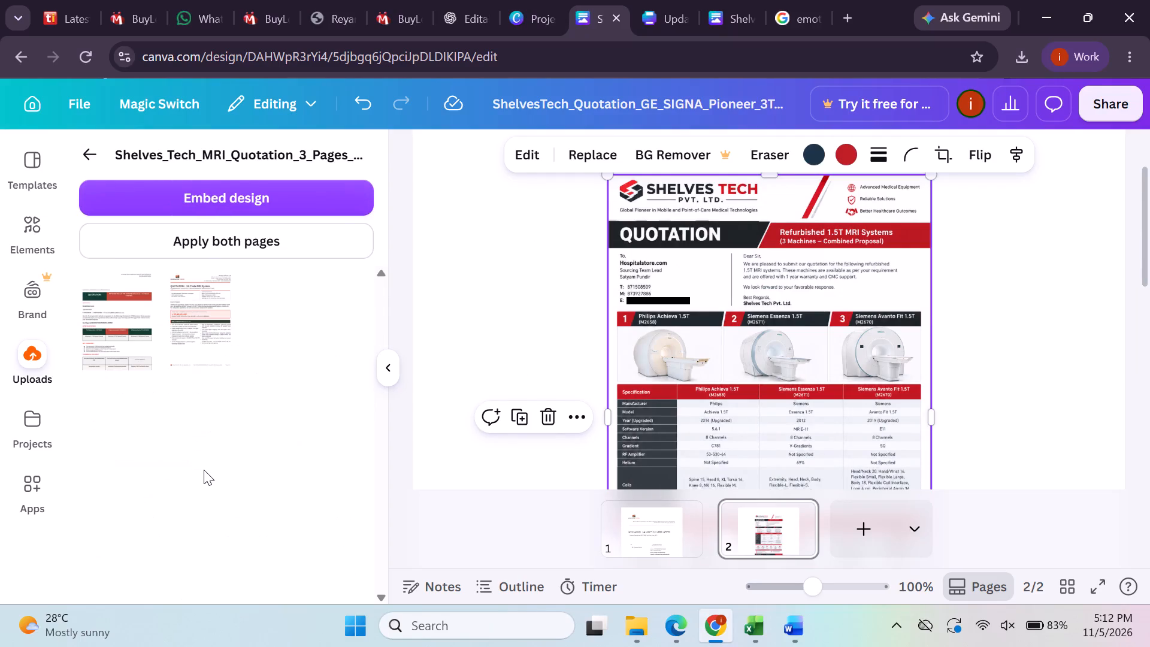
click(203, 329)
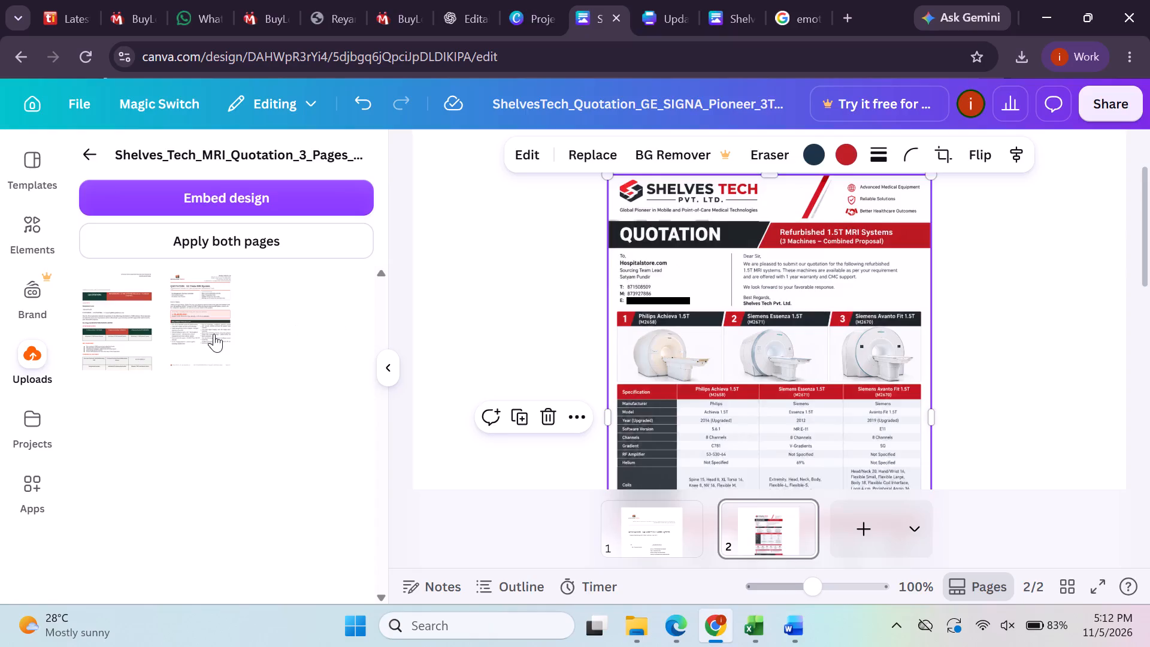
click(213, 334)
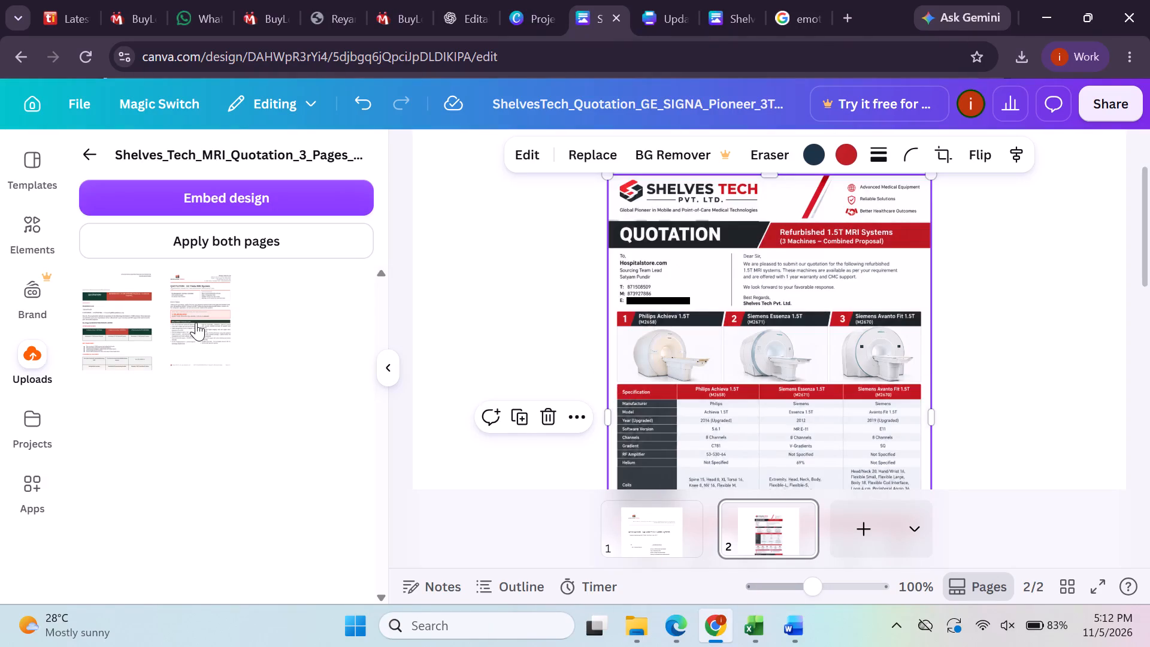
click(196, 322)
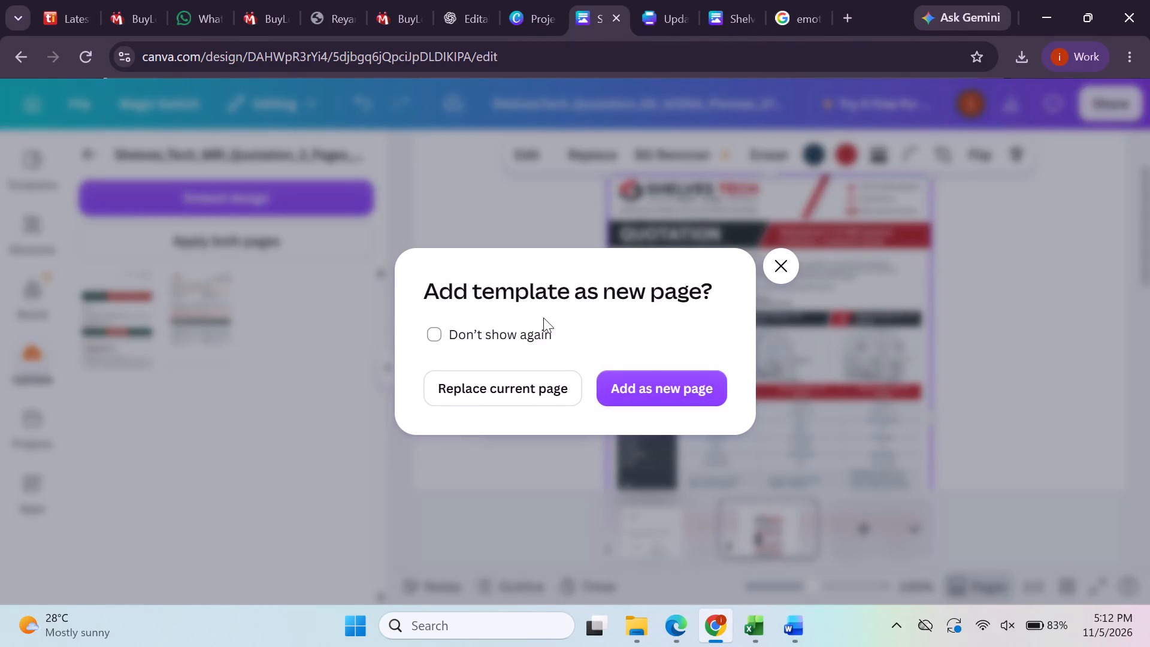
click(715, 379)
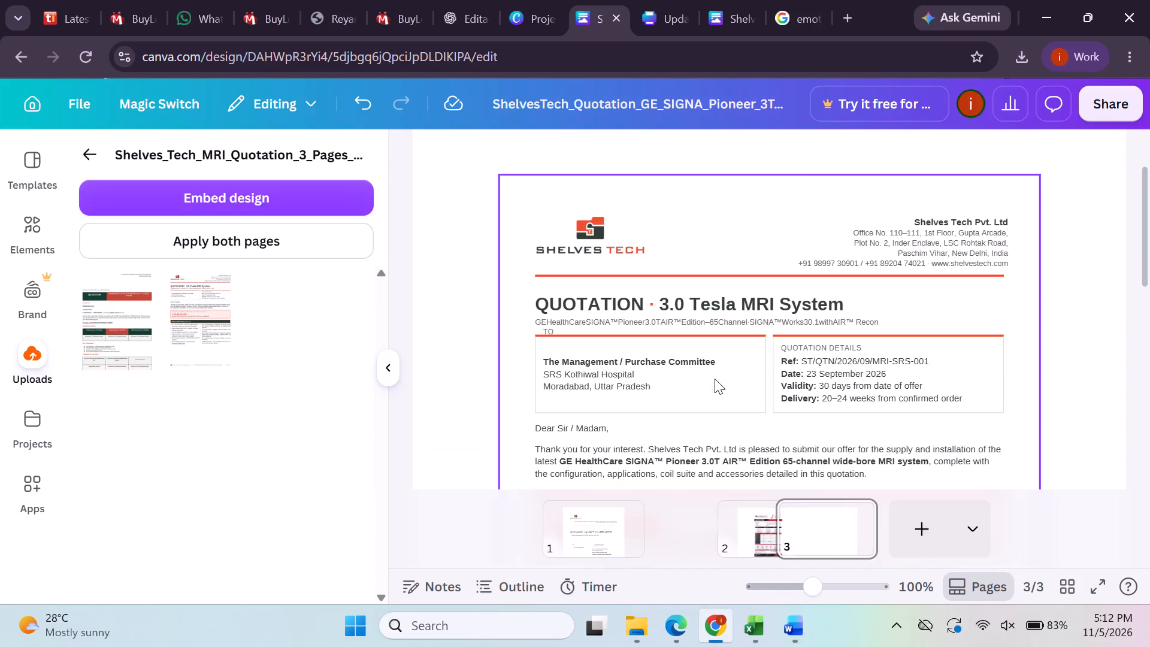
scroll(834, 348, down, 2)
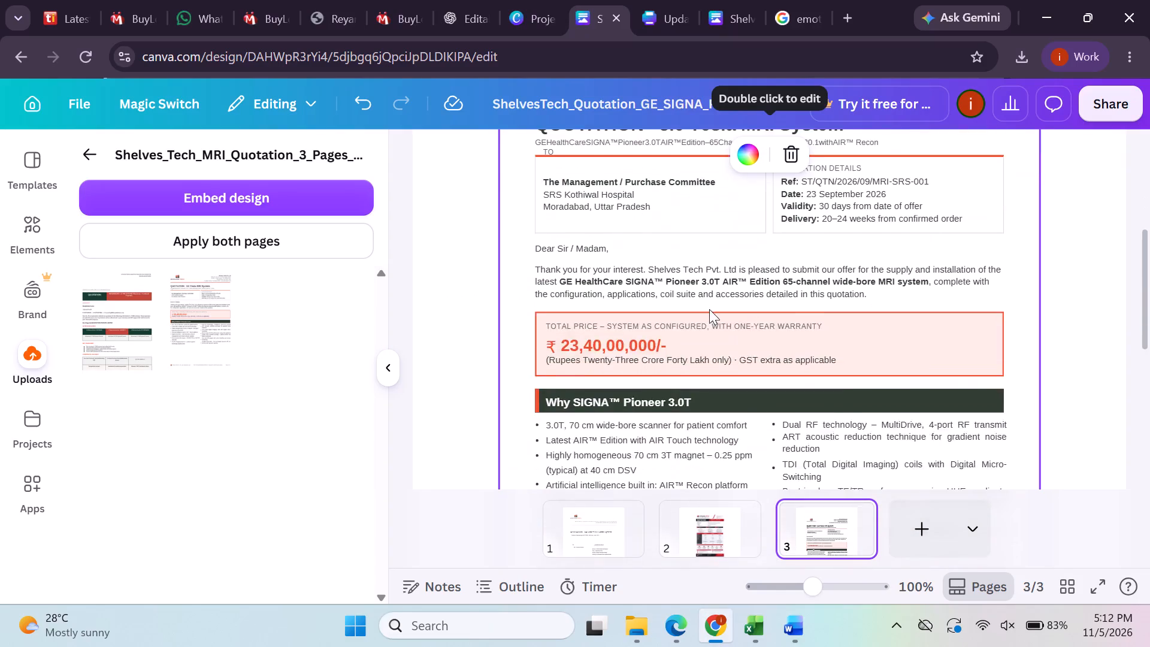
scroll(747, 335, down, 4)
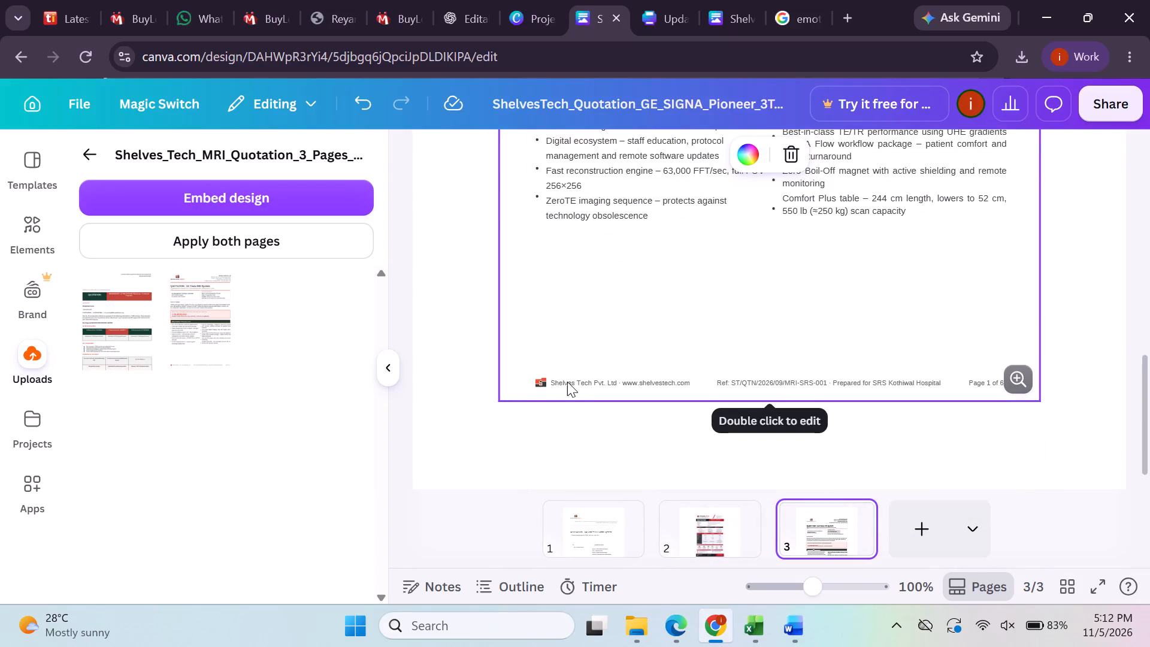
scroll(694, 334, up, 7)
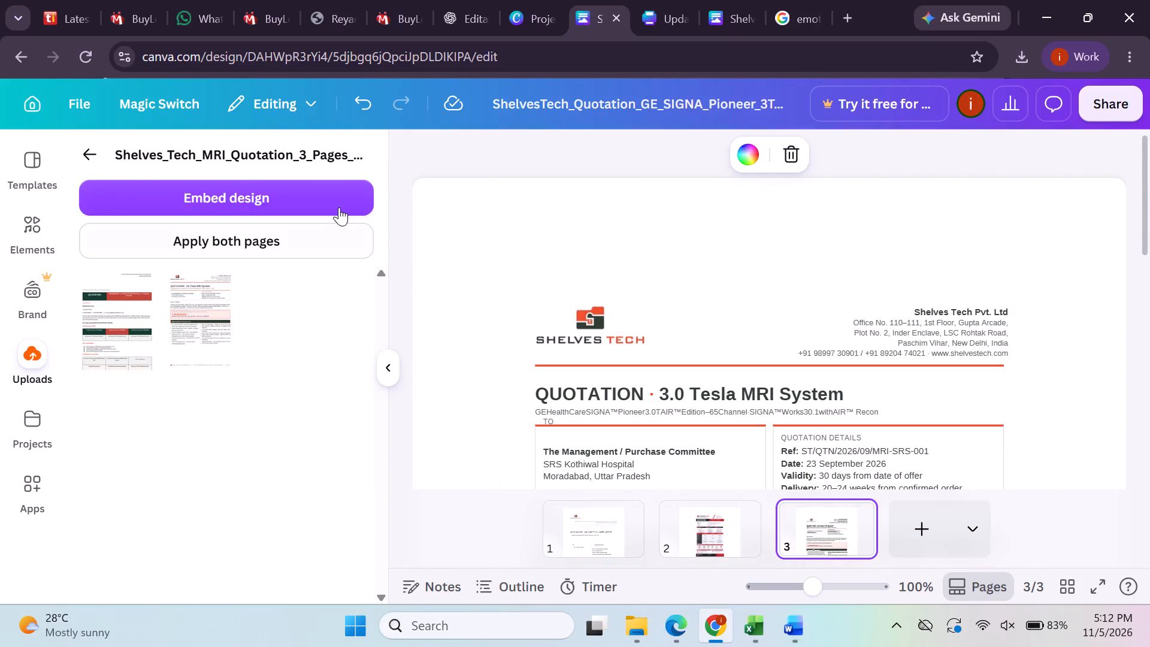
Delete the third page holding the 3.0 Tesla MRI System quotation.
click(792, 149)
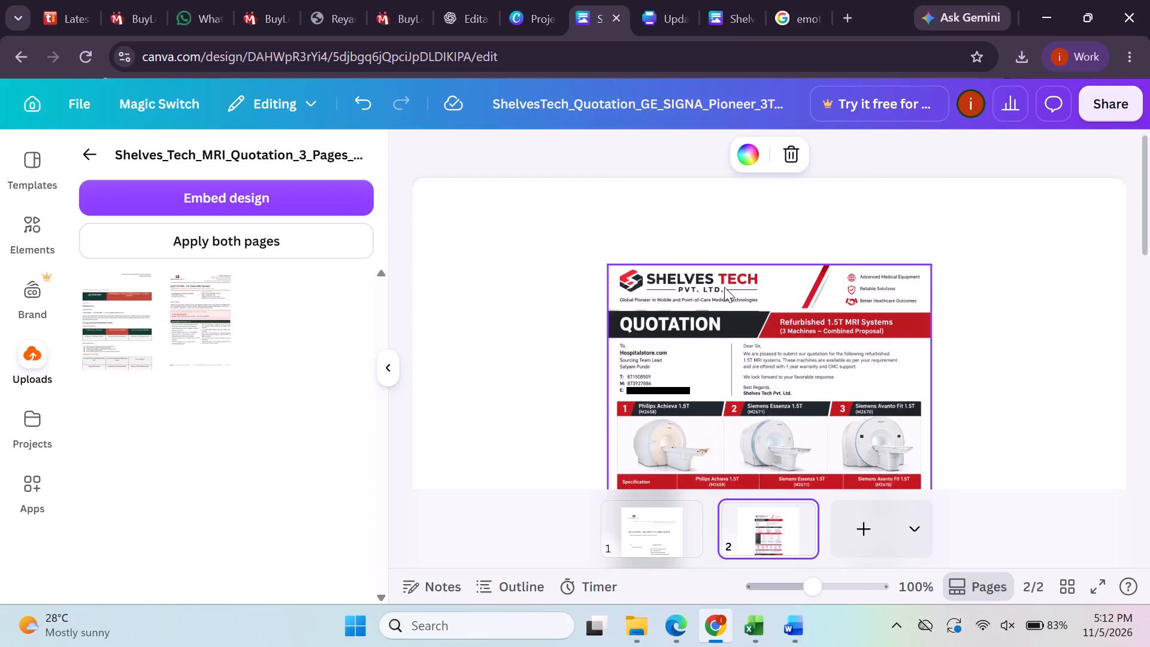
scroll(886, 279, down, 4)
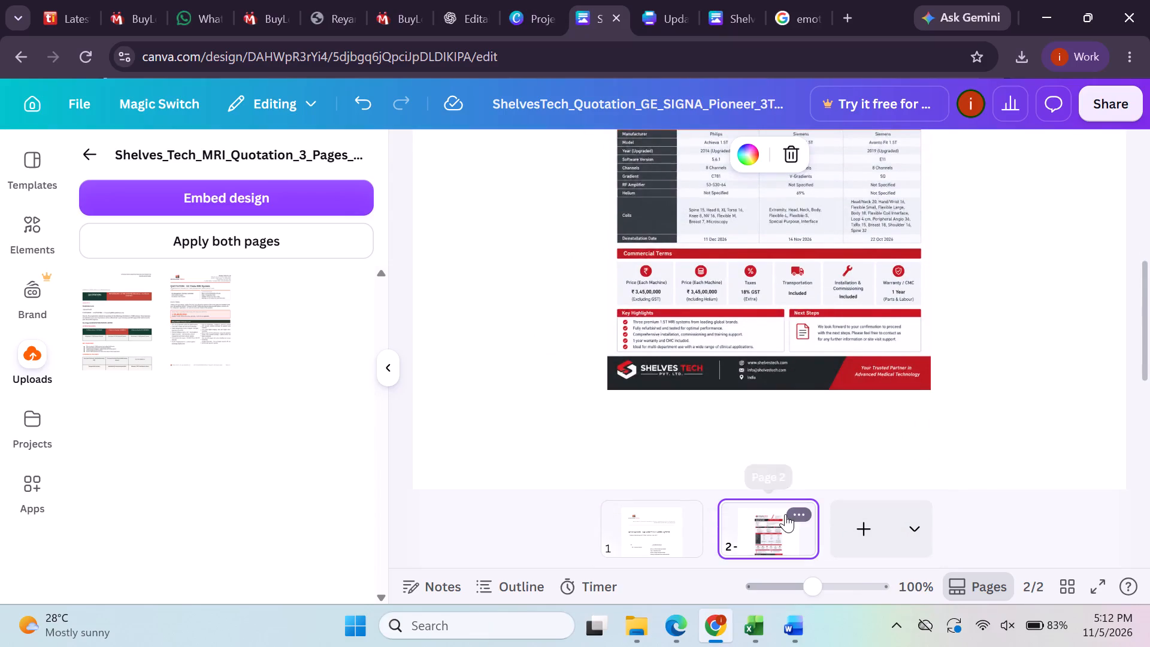
Delete the second page holding the Refurbished 1.5T MRI Systems quotation image.
click(805, 544)
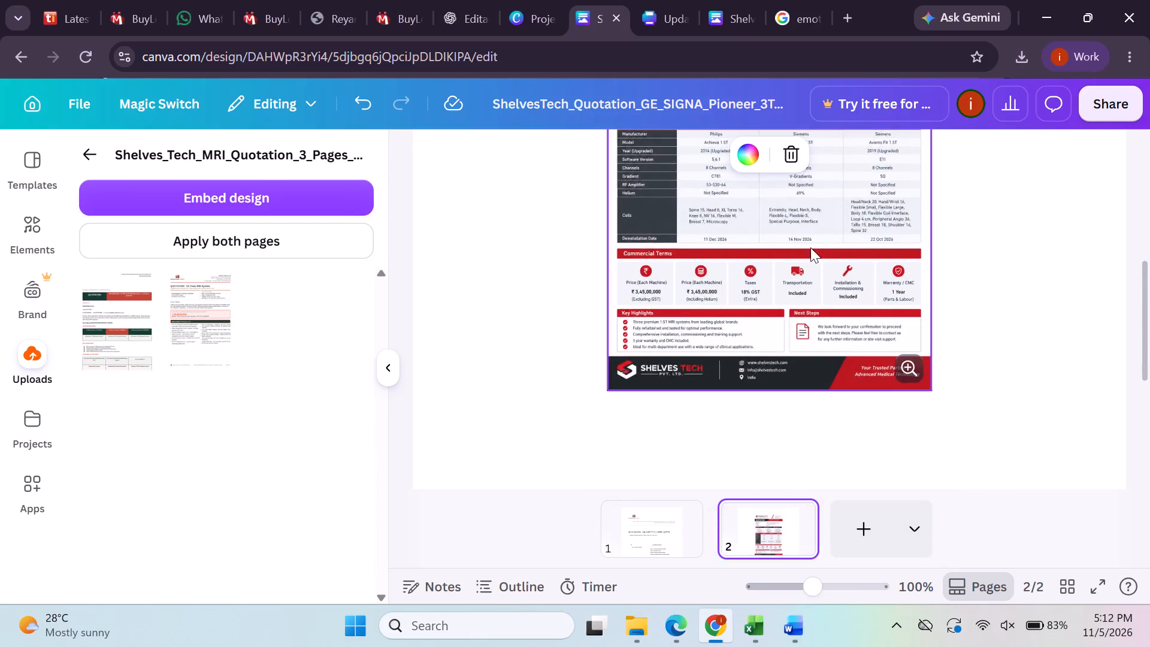
click(794, 150)
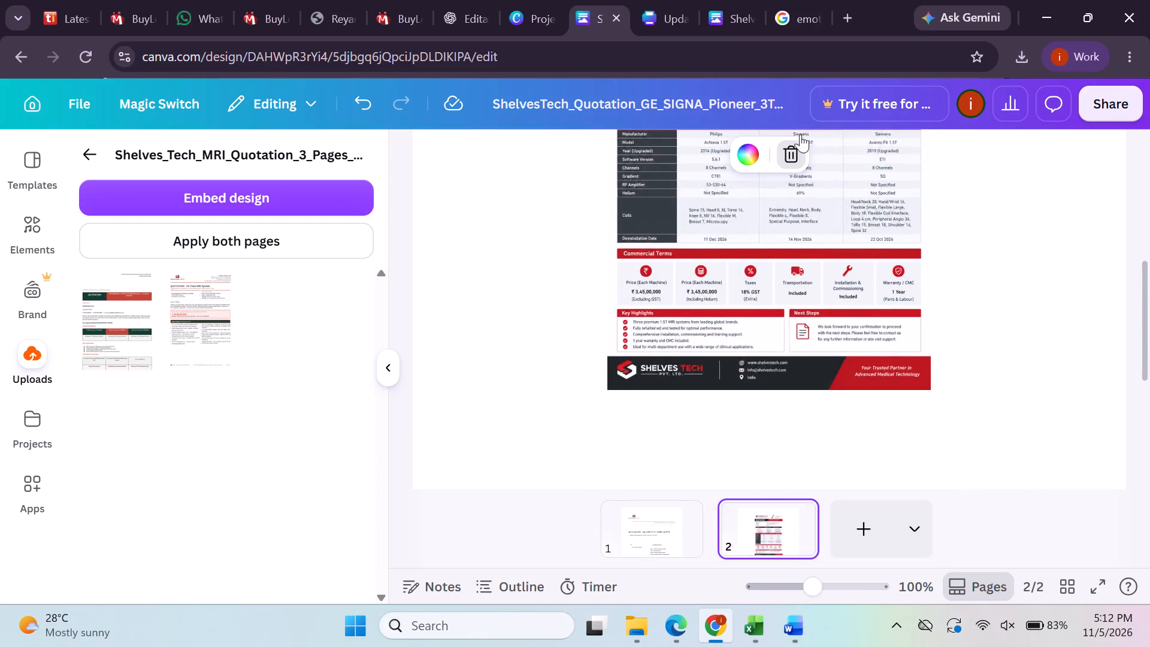
Review the whole 64 Slices CT Scan System quotation, from the letterhead and price through the commercial terms to the signature block.
scroll(934, 364, up, 4)
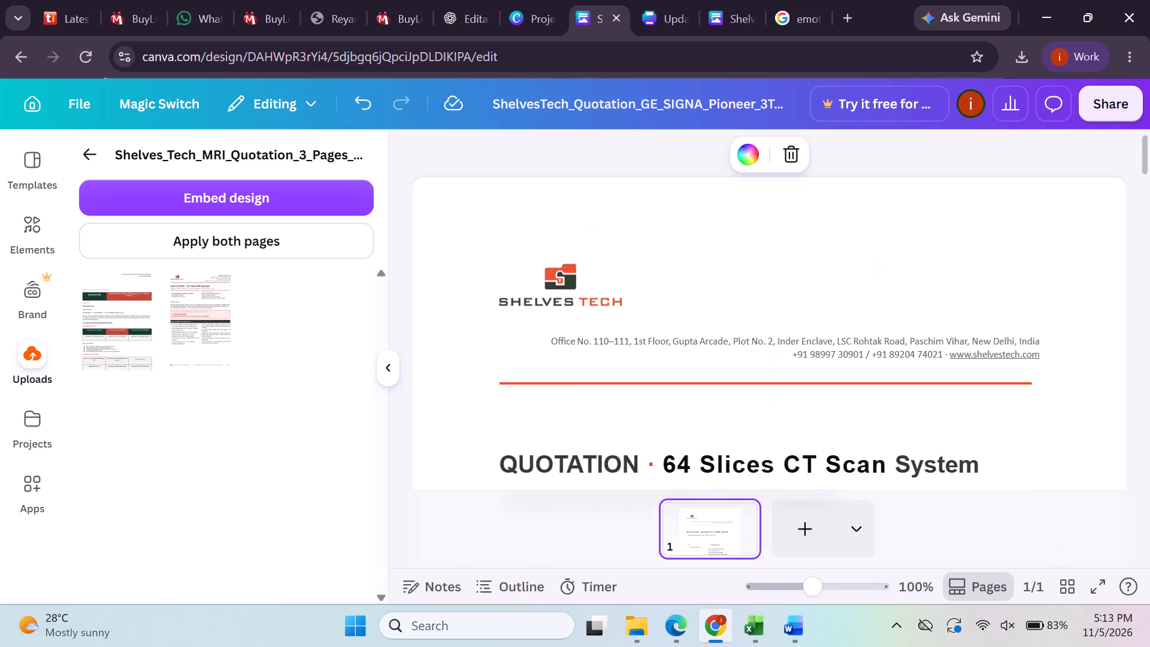
scroll(935, 363, down, 9)
scroll(936, 363, up, 4)
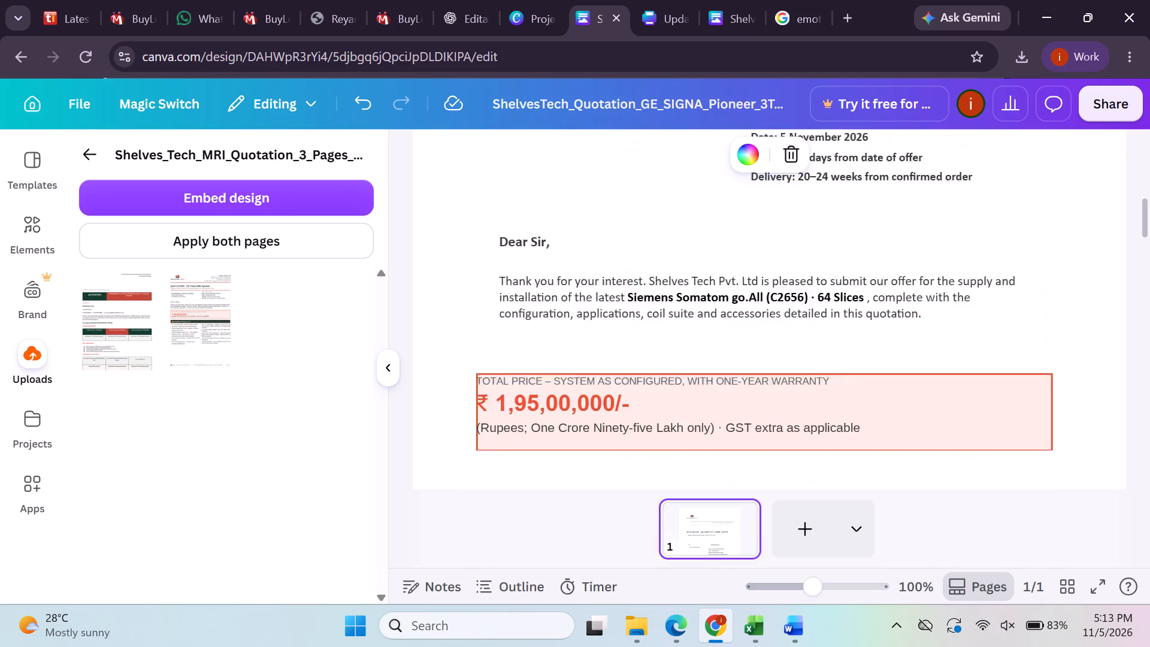
scroll(936, 363, up, 1)
scroll(936, 363, down, 18)
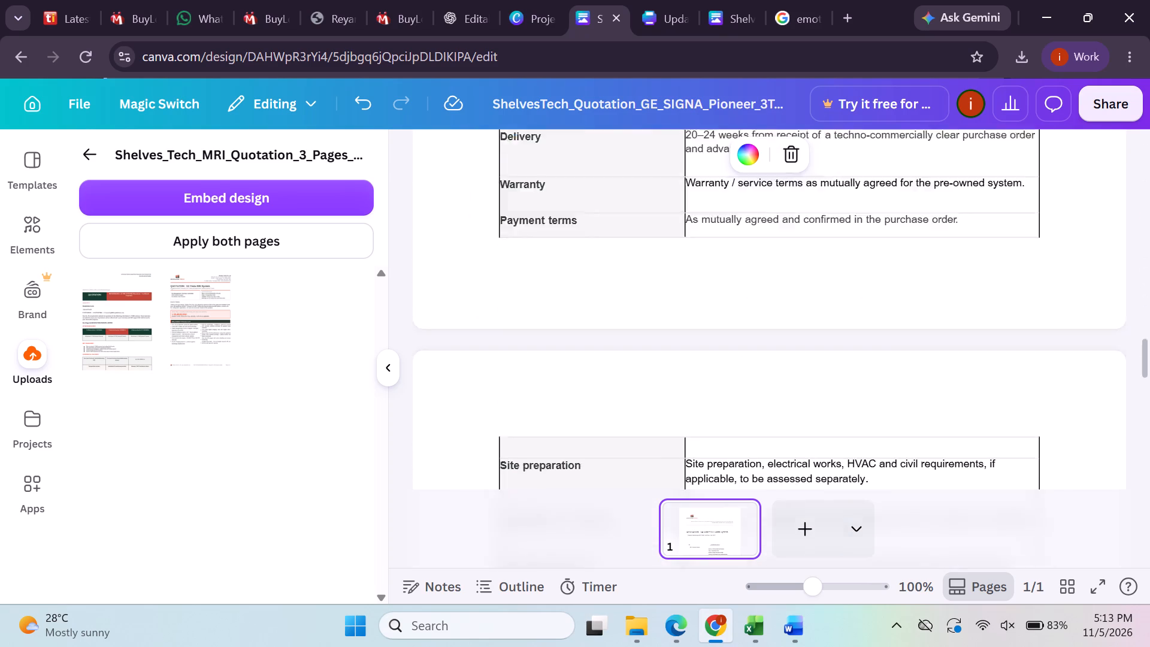
scroll(936, 363, down, 12)
scroll(936, 363, up, 4)
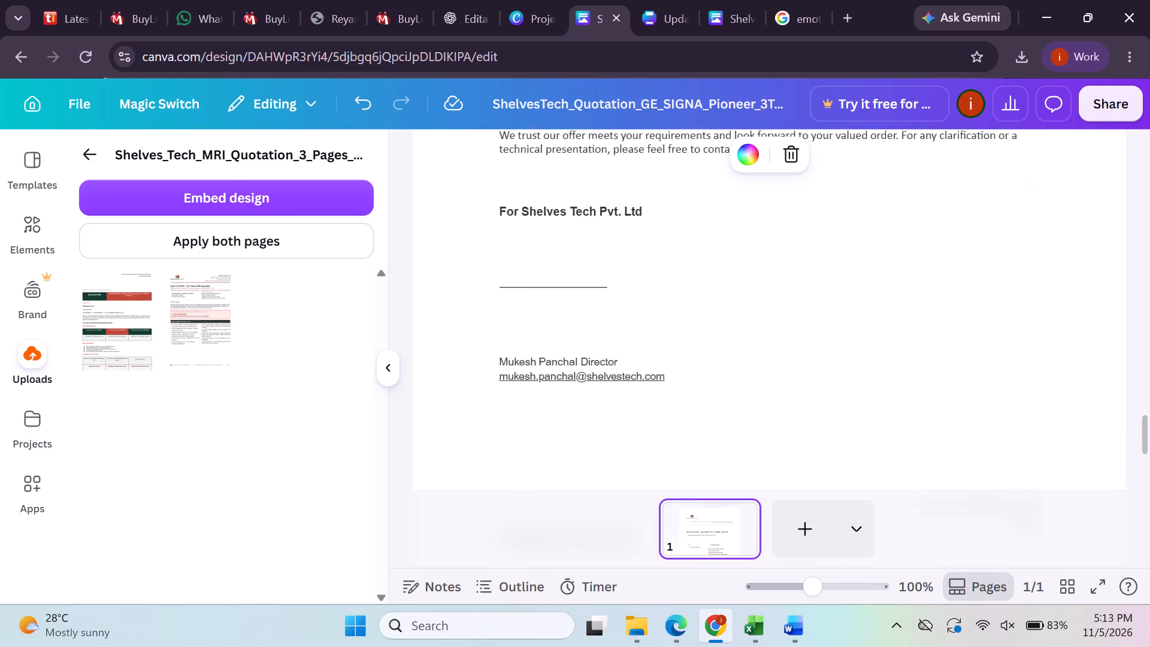
scroll(936, 363, up, 8)
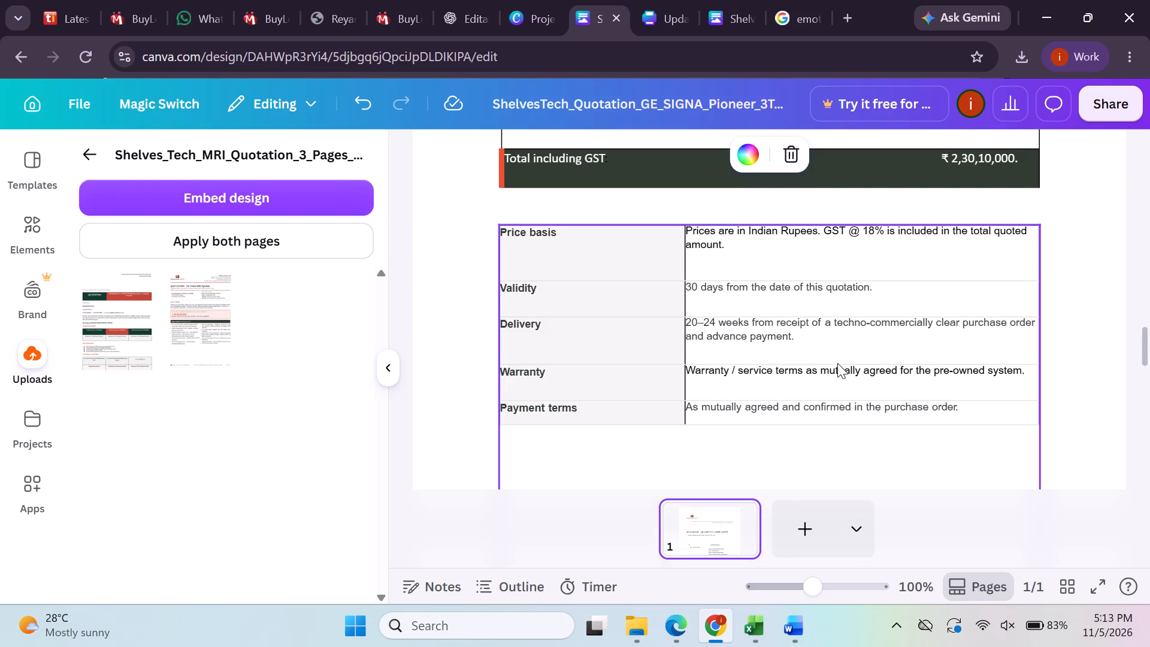
scroll(819, 346, down, 4)
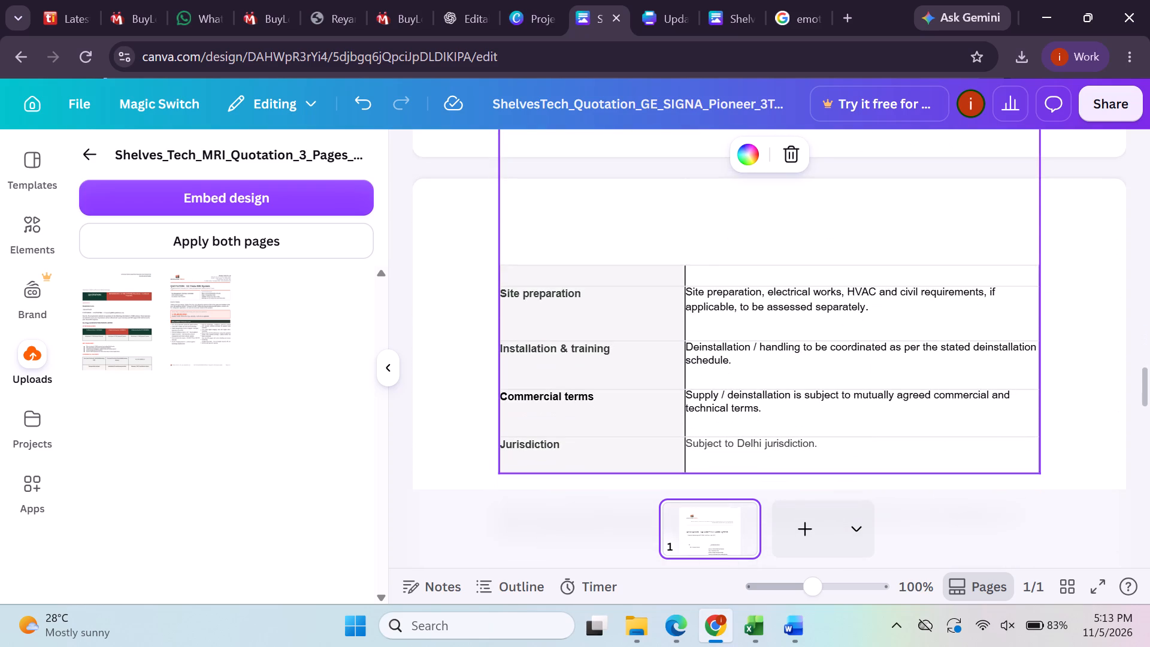
scroll(819, 343, down, 5)
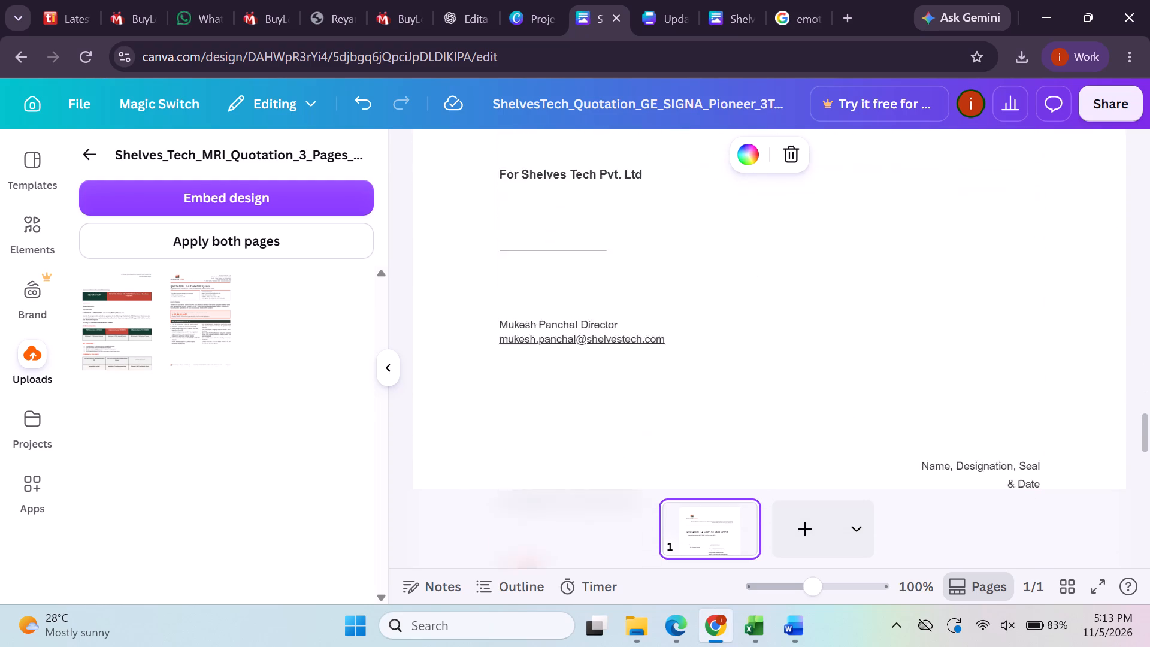
scroll(819, 343, down, 9)
scroll(819, 343, up, 12)
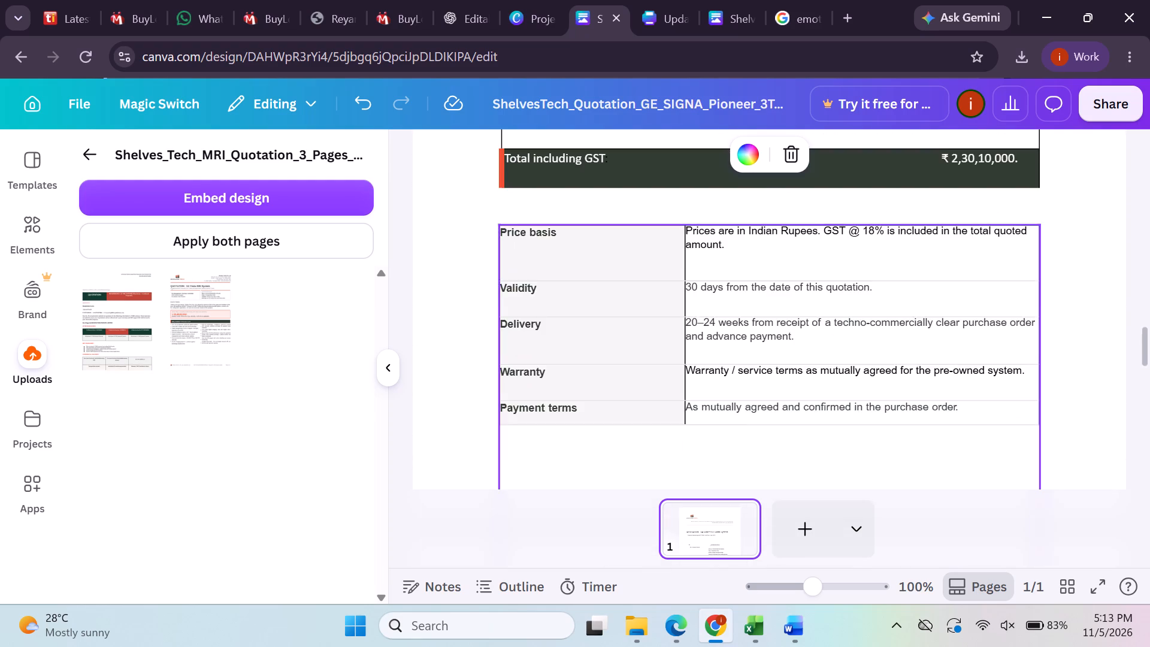
scroll(841, 321, up, 7)
Download the CT scan quotation as a PDF with the Digital preset.
click(1122, 112)
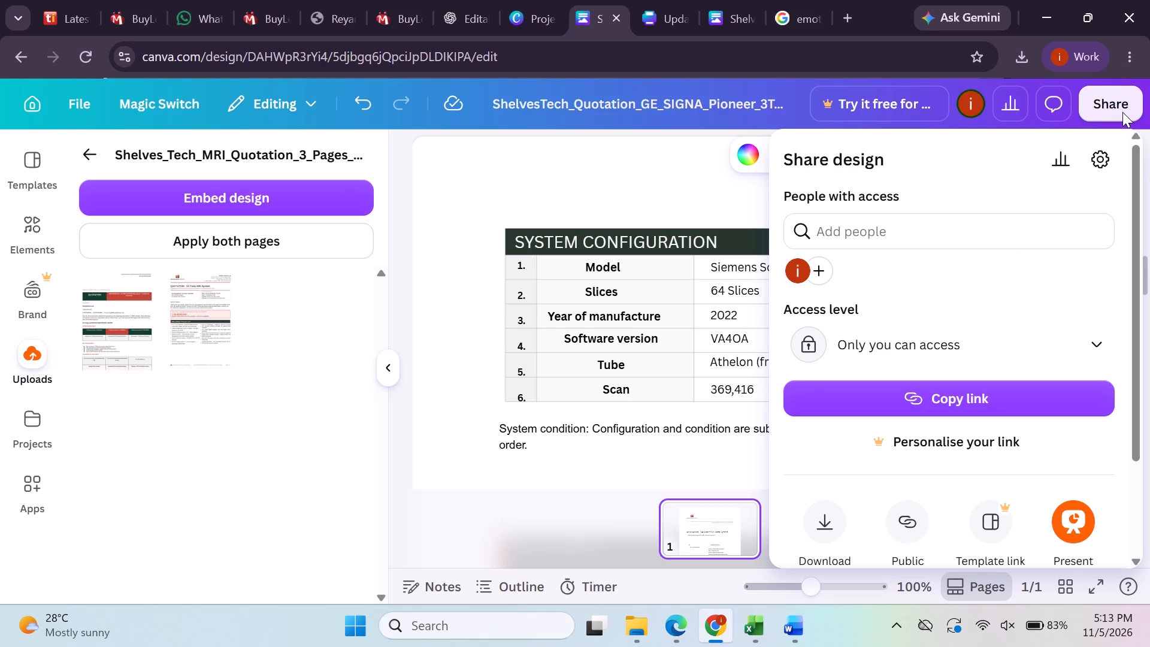
scroll(1149, 113, up, 1)
click(818, 536)
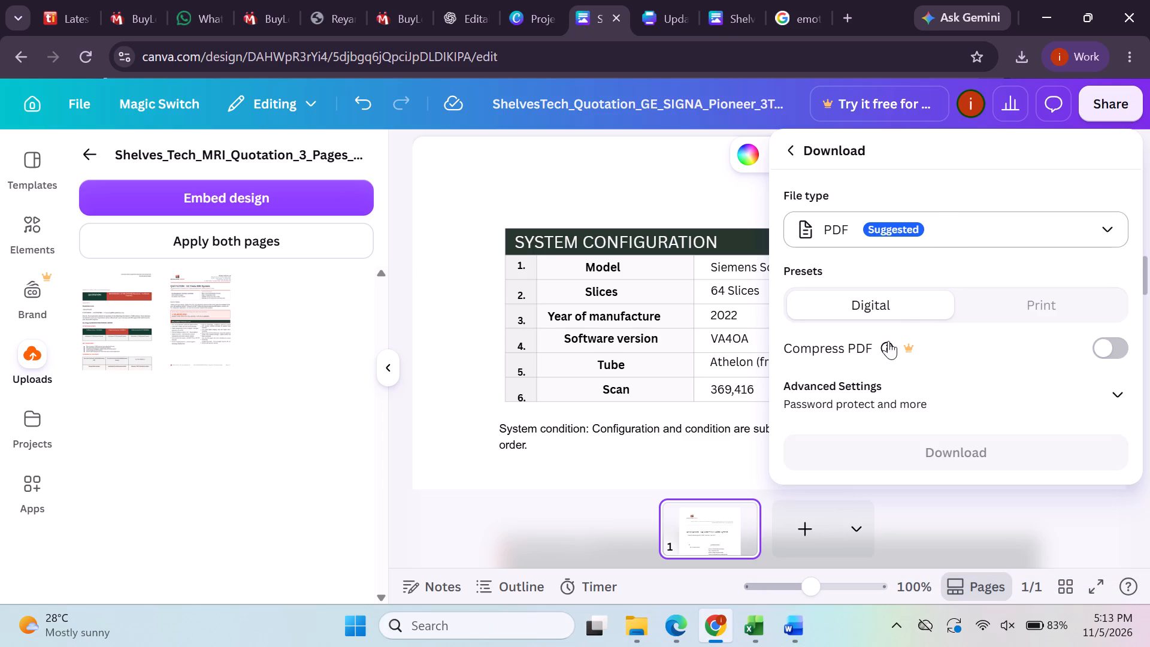
scroll(958, 398, down, 5)
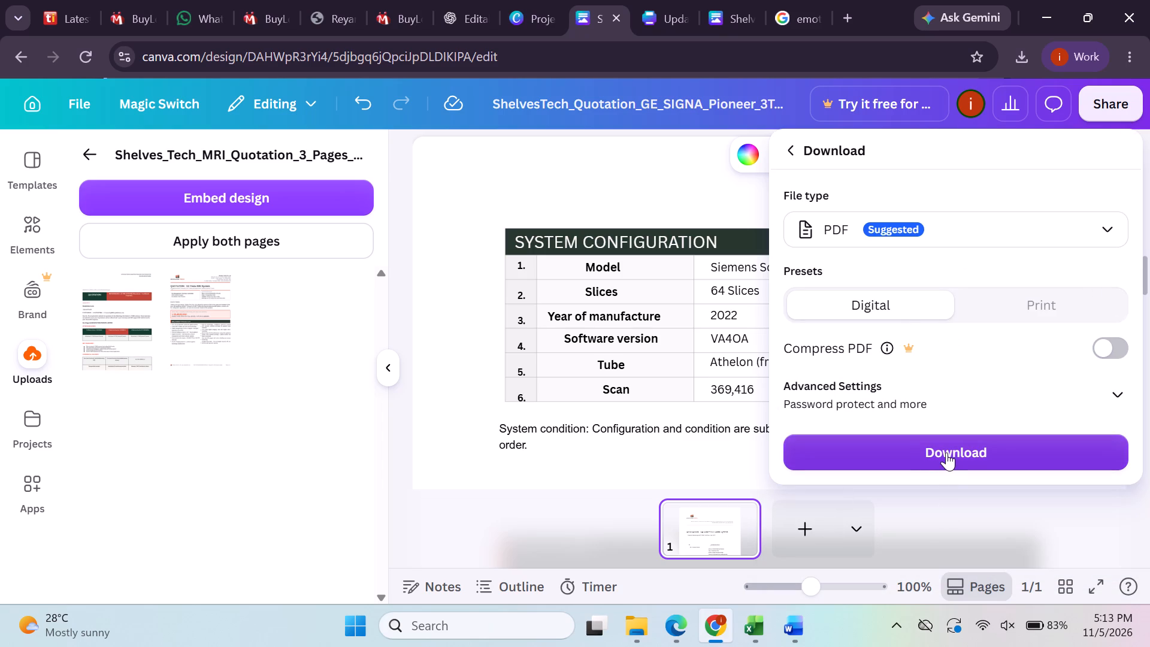
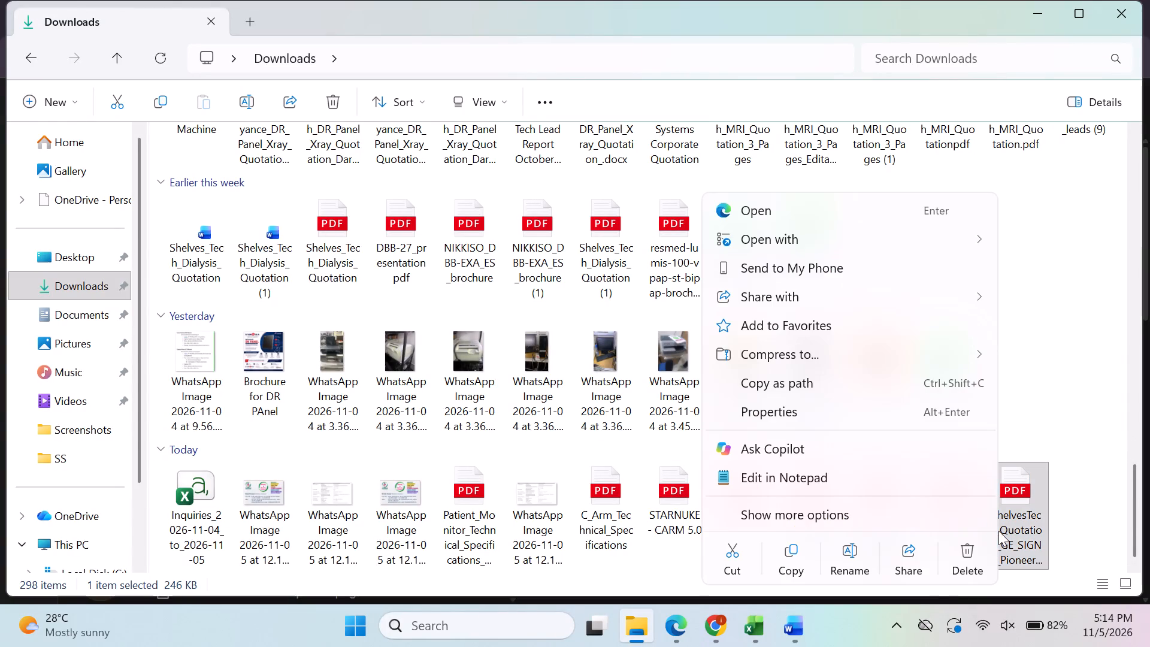
Rename the downloaded quotation PDF, replacing the file-name part between "ShelvesTech_Quotation_" and ".docx (1)" with the customer's name followed by "CT".
click(852, 572)
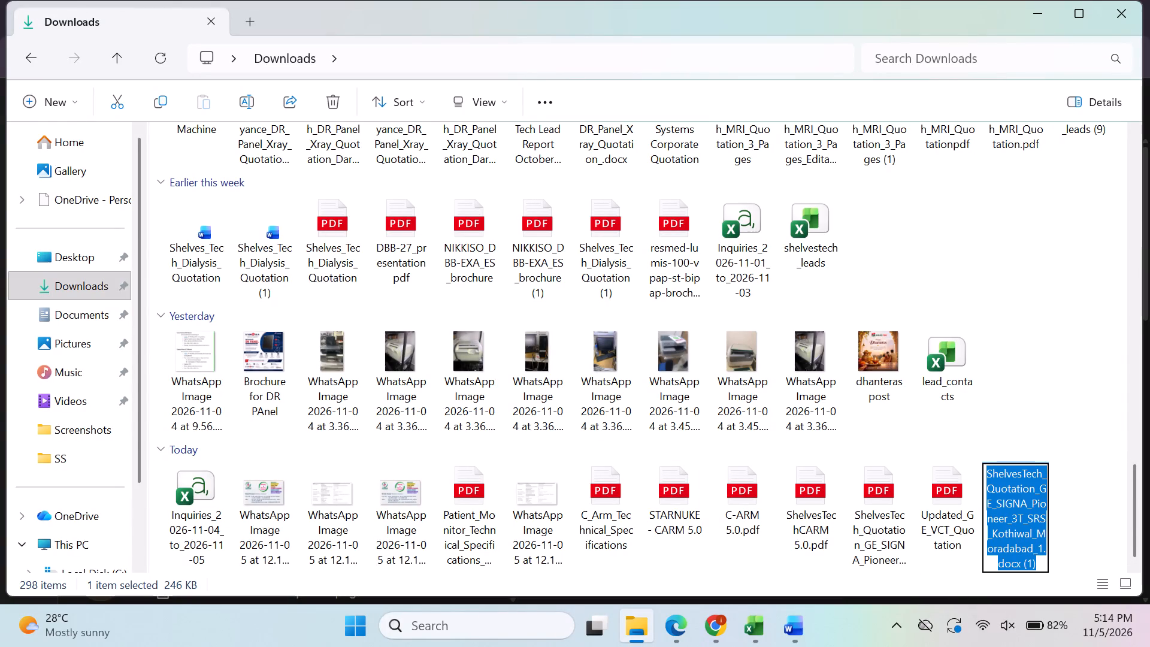
drag(1038, 486, 1013, 509)
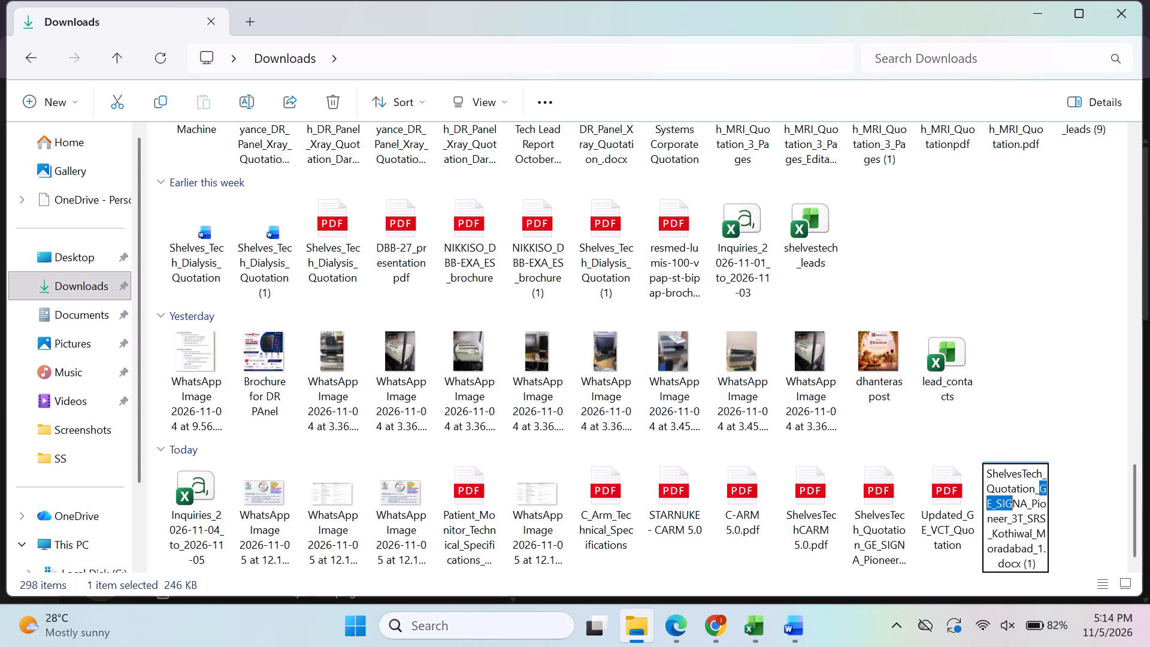
drag(1013, 509, 1033, 546)
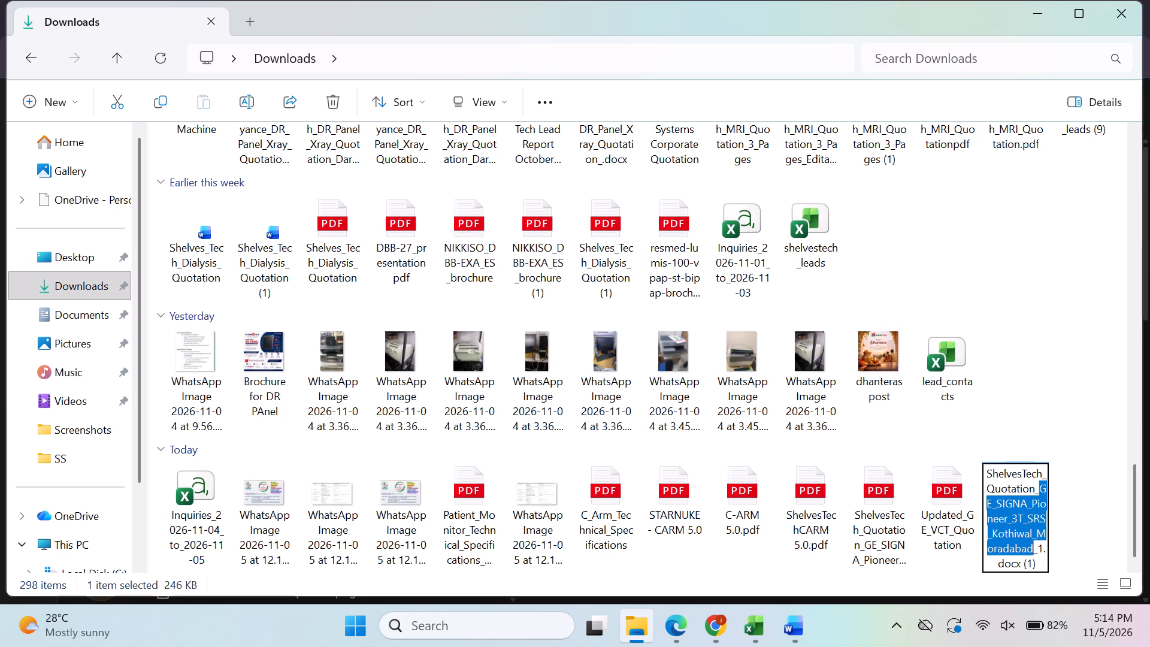
drag(1033, 546, 1043, 549)
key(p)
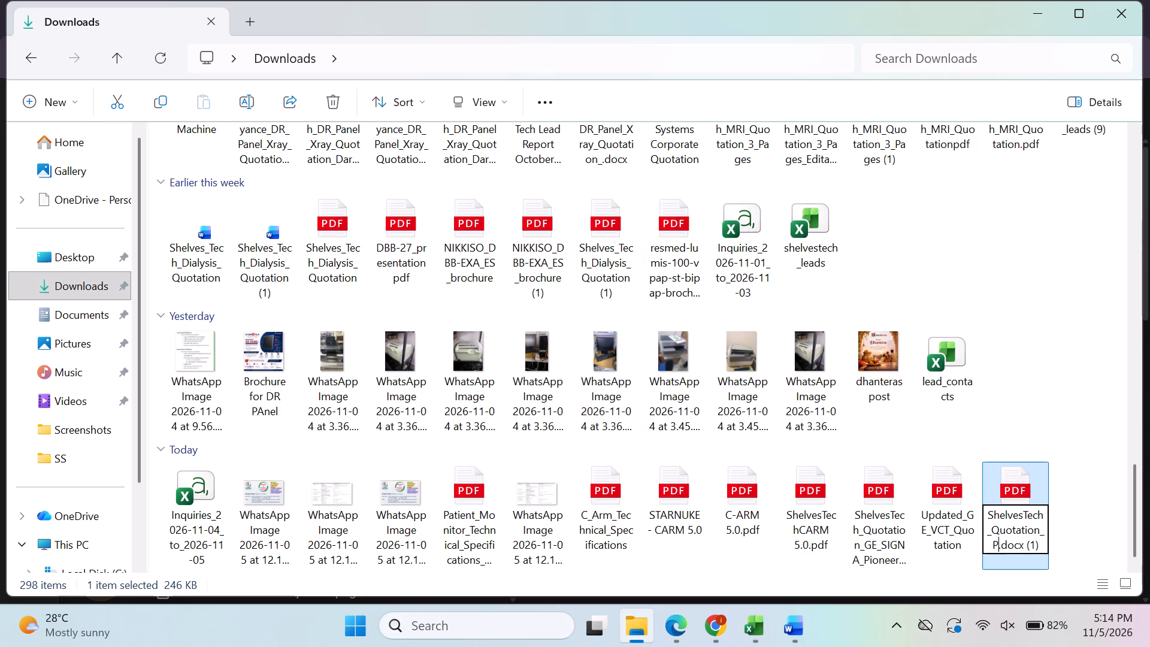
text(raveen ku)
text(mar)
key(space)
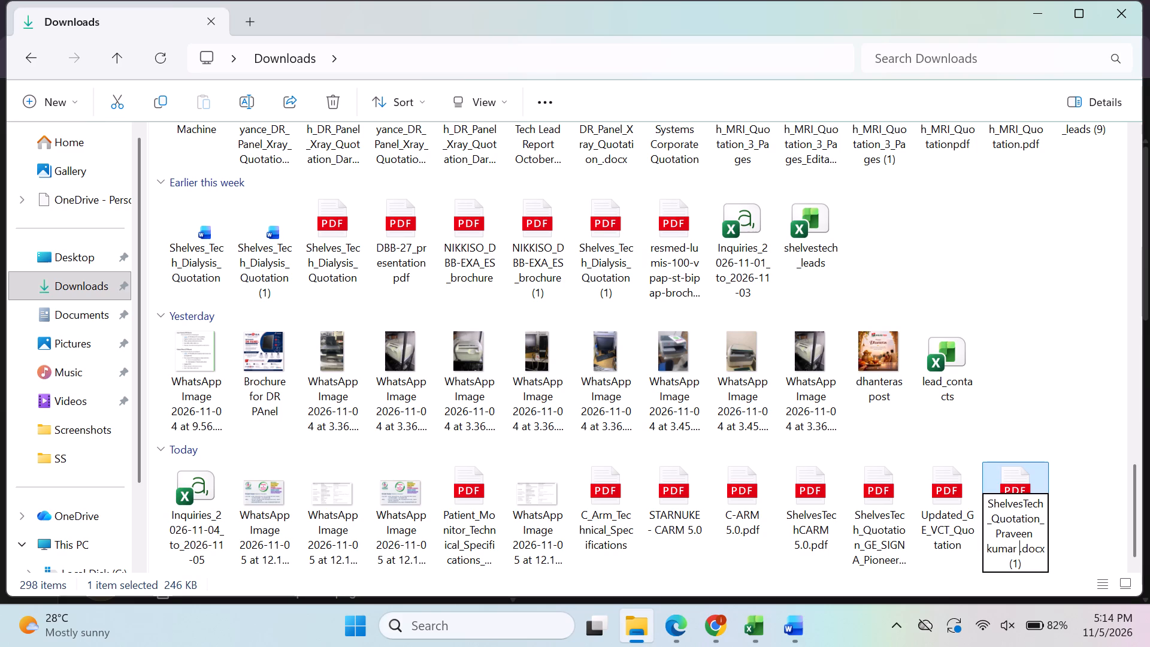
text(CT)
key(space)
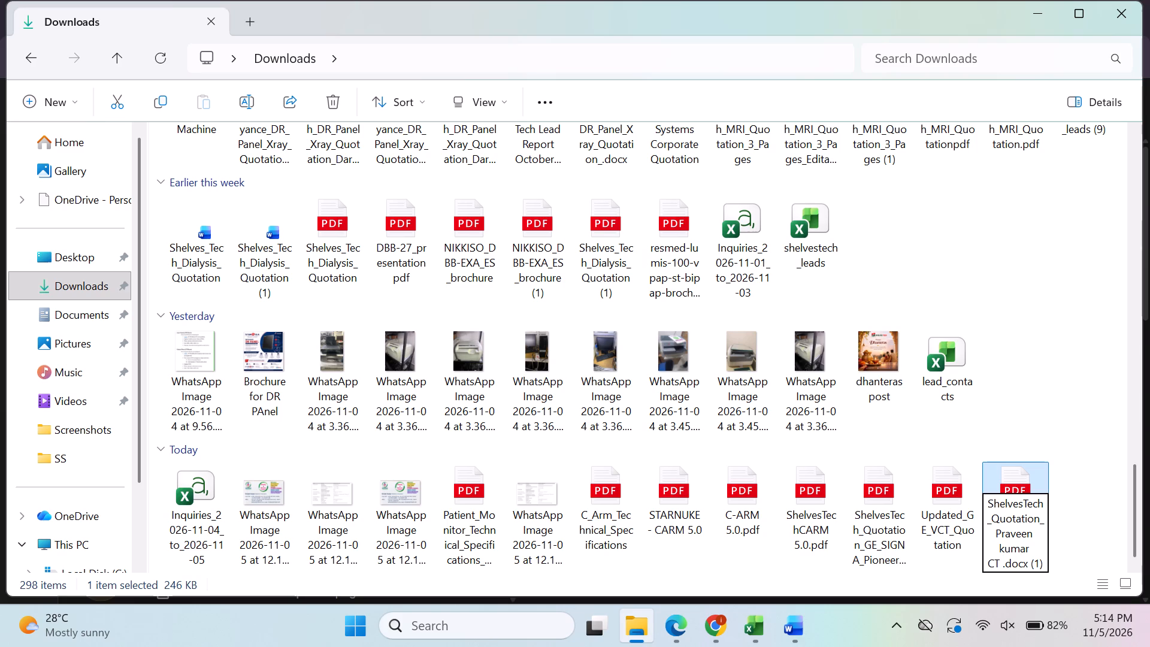
Commit the edited file name of the downloaded CT scan quotation PDF.
click(1073, 430)
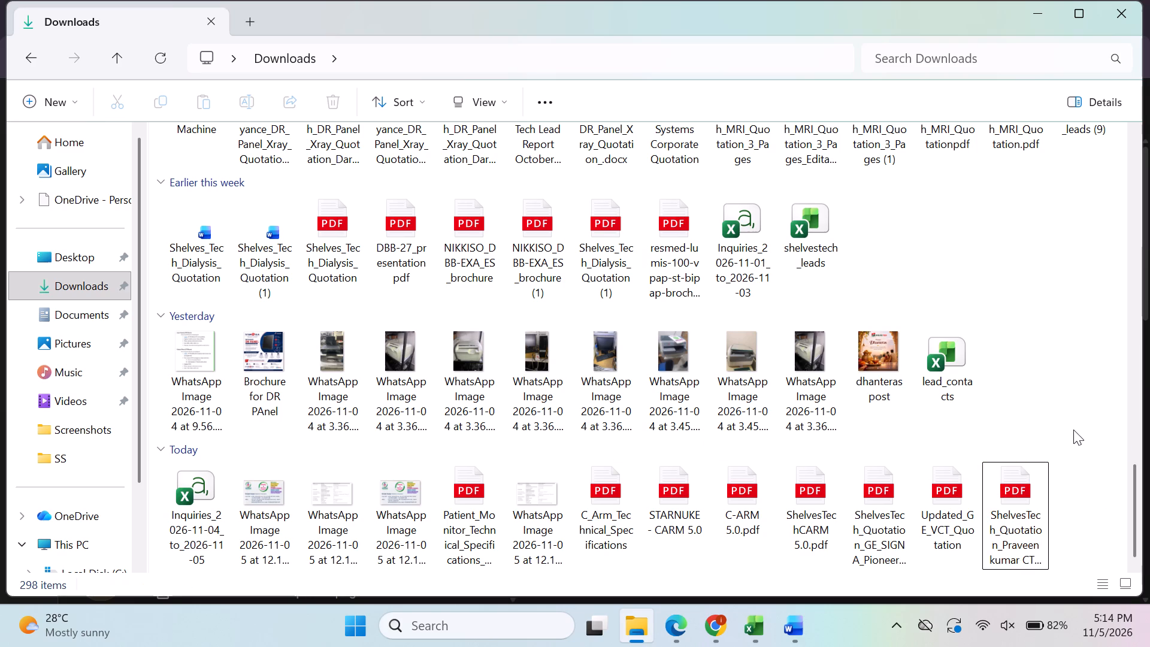